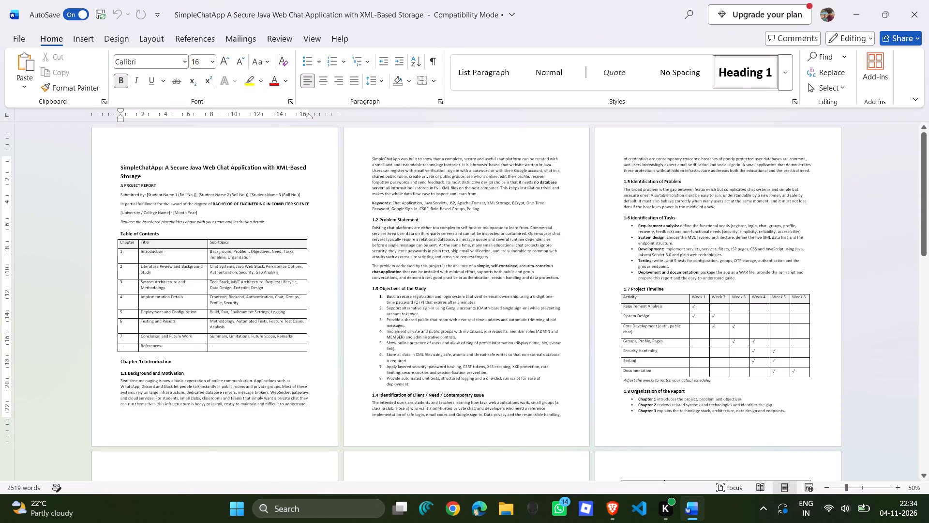
Read the report's title page, table of contents, Chapter 1 and the Chapter 2 literature review at a larger zoom.
scroll(333, 263, "up", 3, "ctrl")
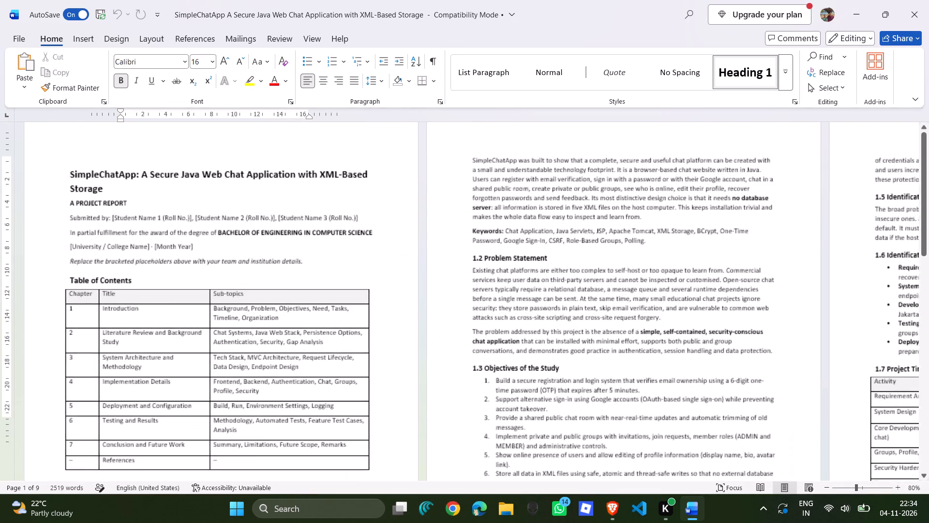
scroll(332, 263, "up", 2, "ctrl")
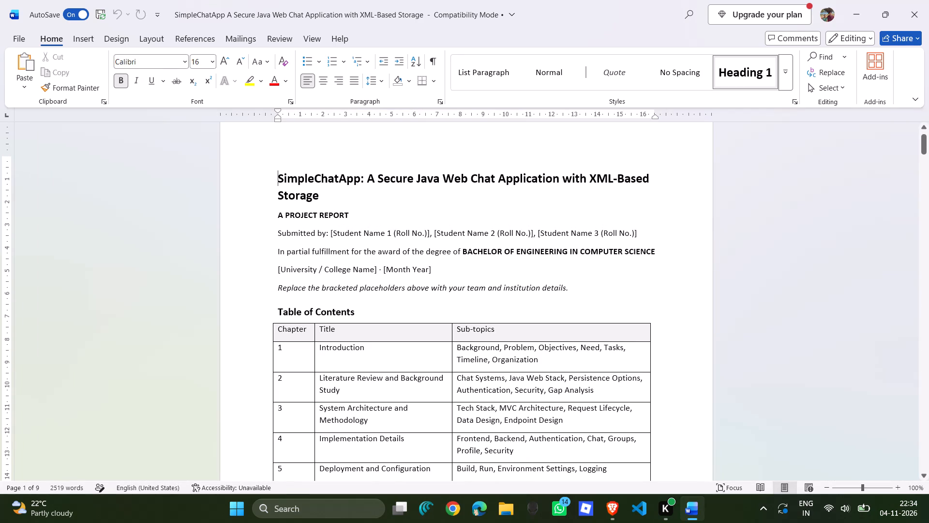
scroll(342, 264, "up", 2)
scroll(342, 264, "up", 1, "ctrl")
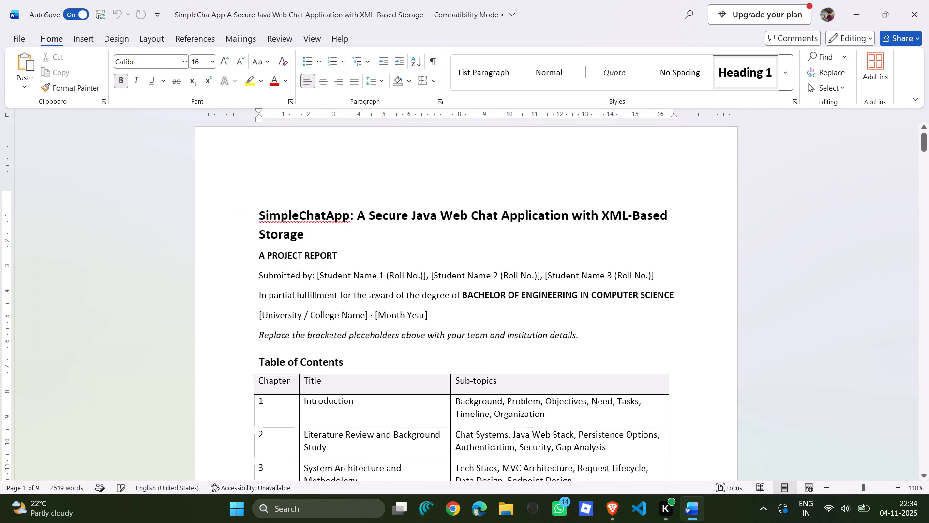
scroll(342, 264, "up", 2, "ctrl")
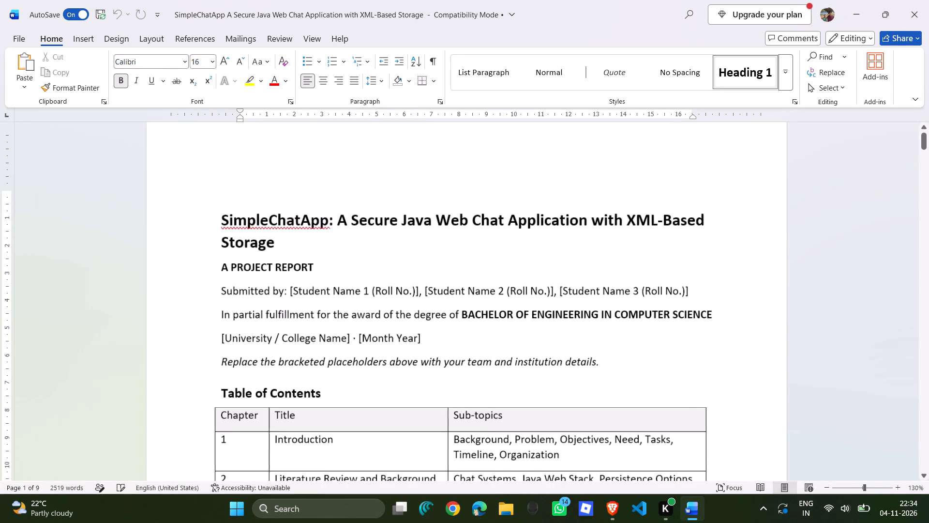
scroll(345, 264, "down", 14)
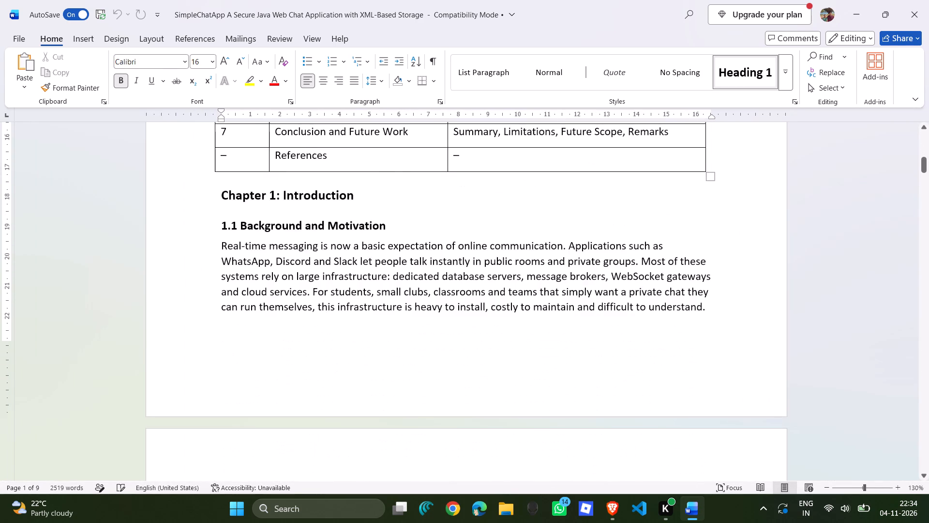
scroll(356, 263, "up", 4)
scroll(356, 263, "down", 20)
scroll(356, 263, "down", 6)
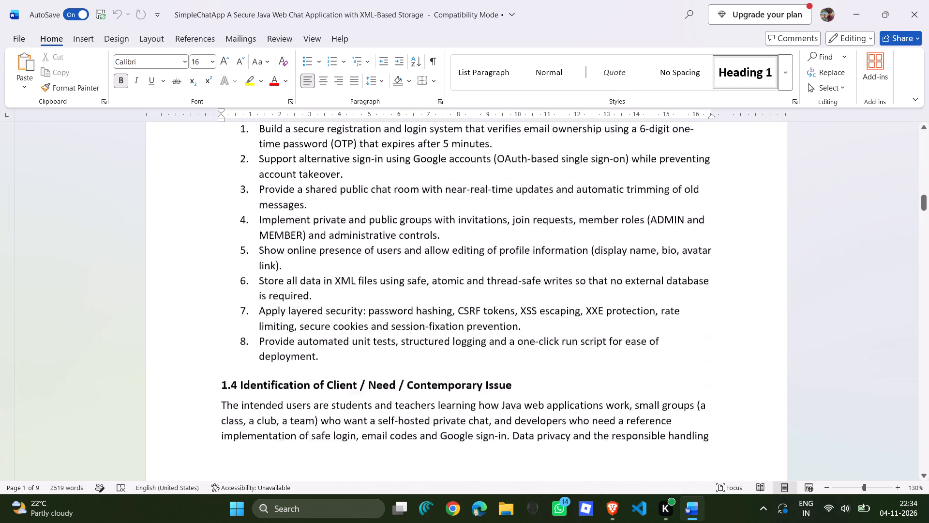
scroll(350, 272, "down", 20)
scroll(350, 272, "down", 14)
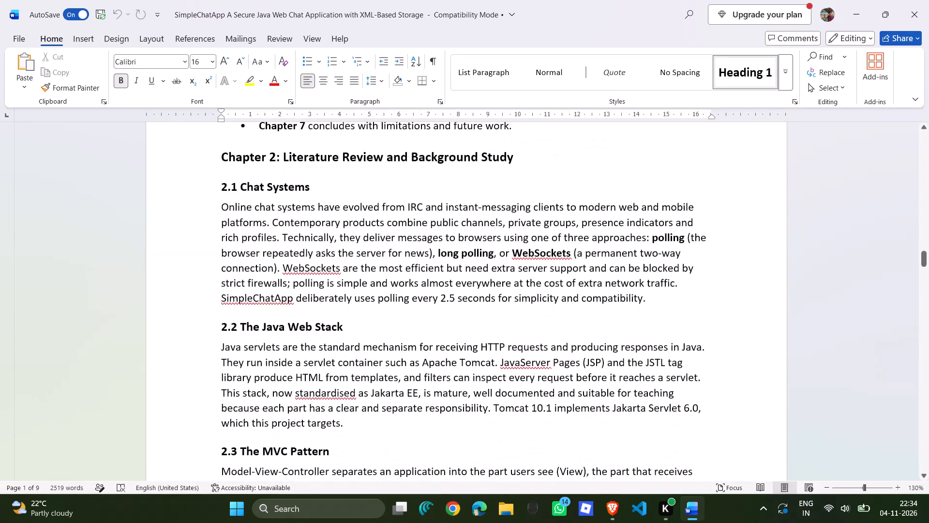
scroll(343, 271, "down", 15)
scroll(343, 271, "down", 6)
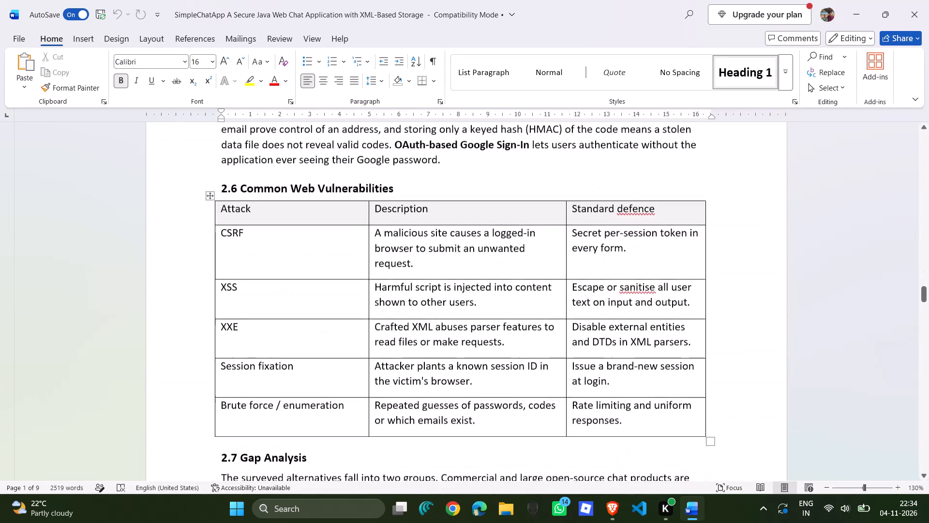
Examine the rest of the report through Chapter 3, including the technology, data storage and endpoint tables, to the document's end.
scroll(343, 269, "down", 19)
scroll(345, 265, "down", 7)
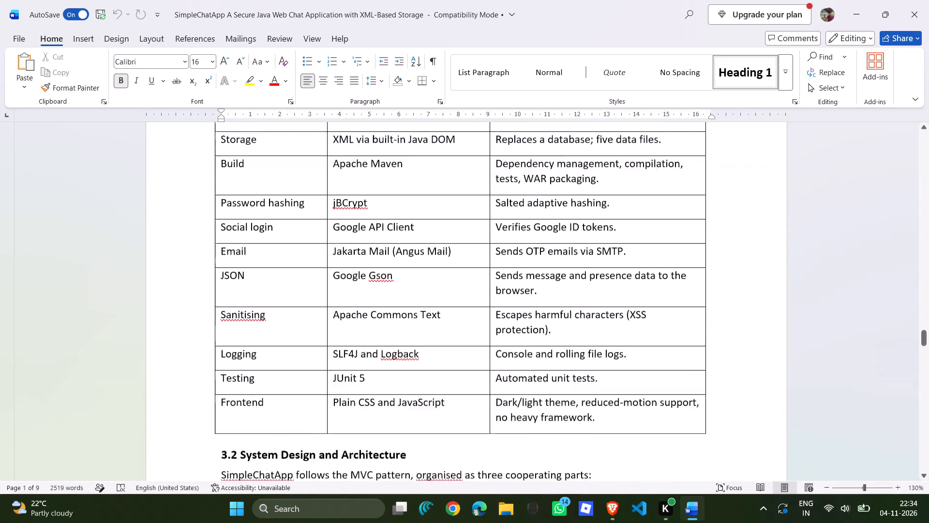
scroll(345, 265, "down", 20)
scroll(344, 262, "down", 12)
scroll(343, 262, "down", 11)
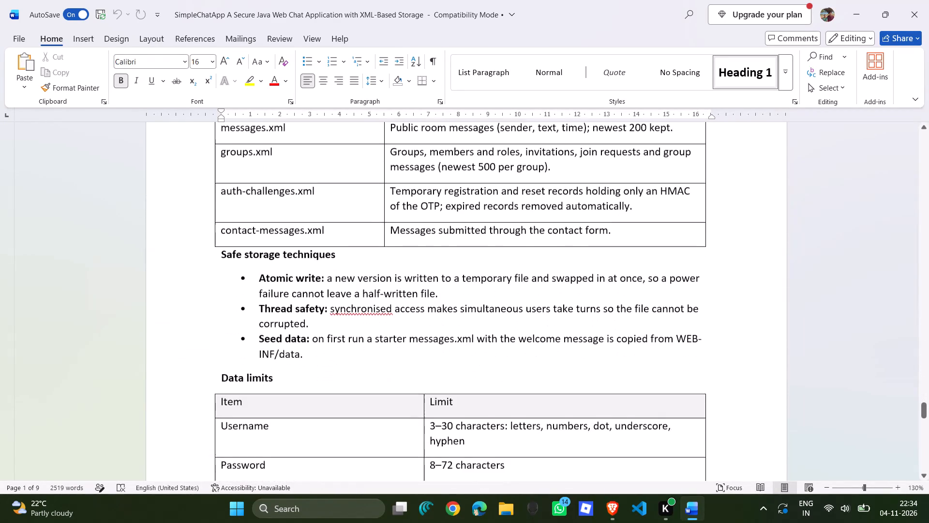
scroll(343, 262, "down", 16)
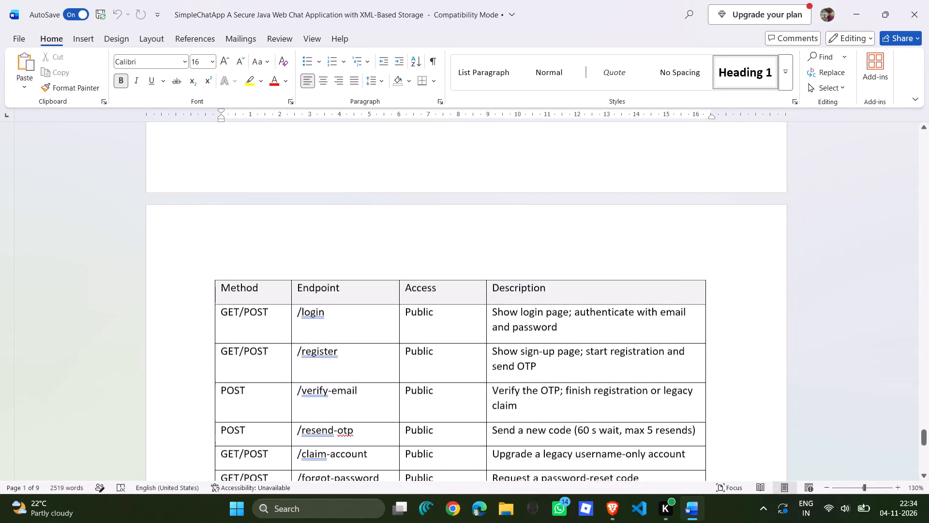
scroll(343, 261, "down", 19)
scroll(343, 260, "down", 5)
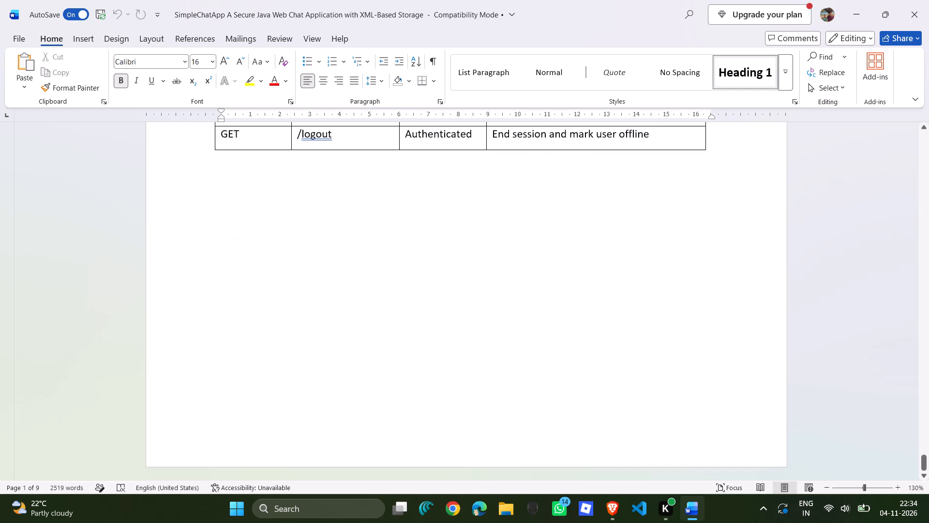
scroll(343, 260, "up", 9)
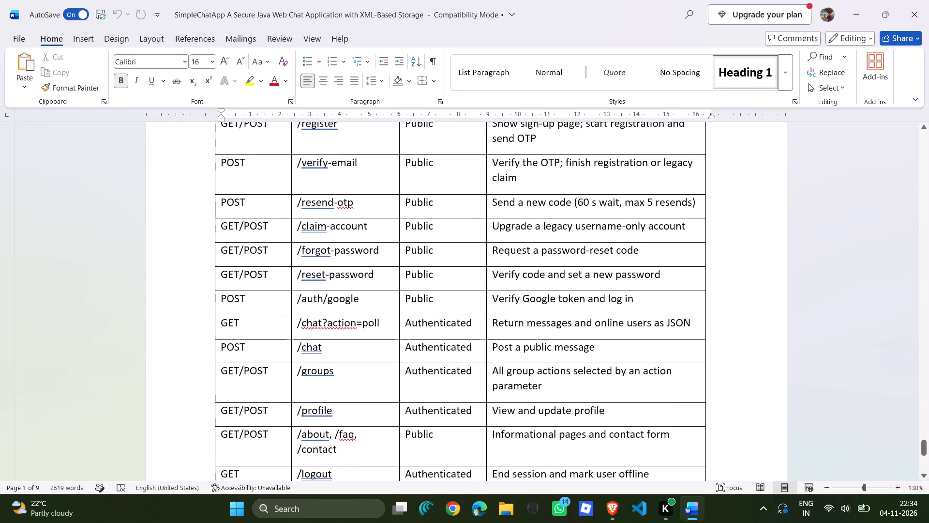
Recheck the report's title details, table of contents and Chapter 1 opening, and return to the Claude conversation in the browser.
left_click_drag(928, 443, 928, 126)
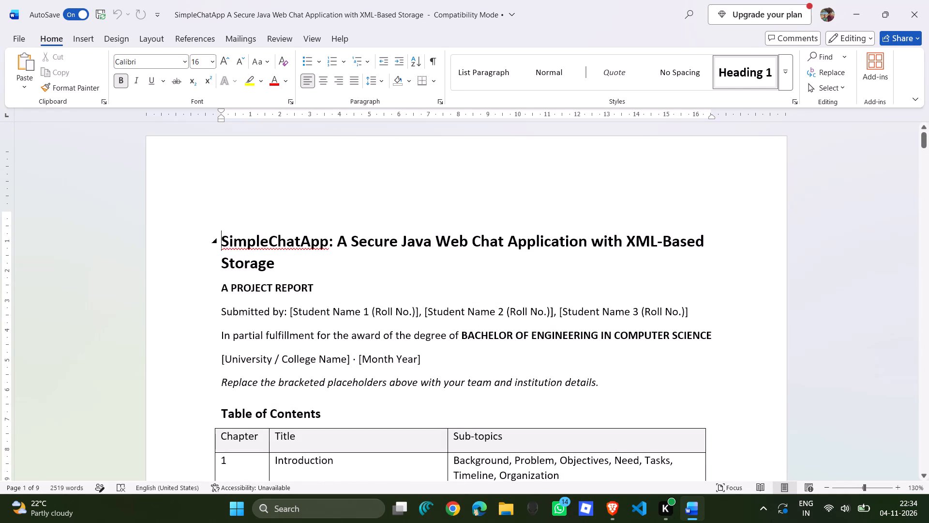
scroll(698, 267, "down", 2)
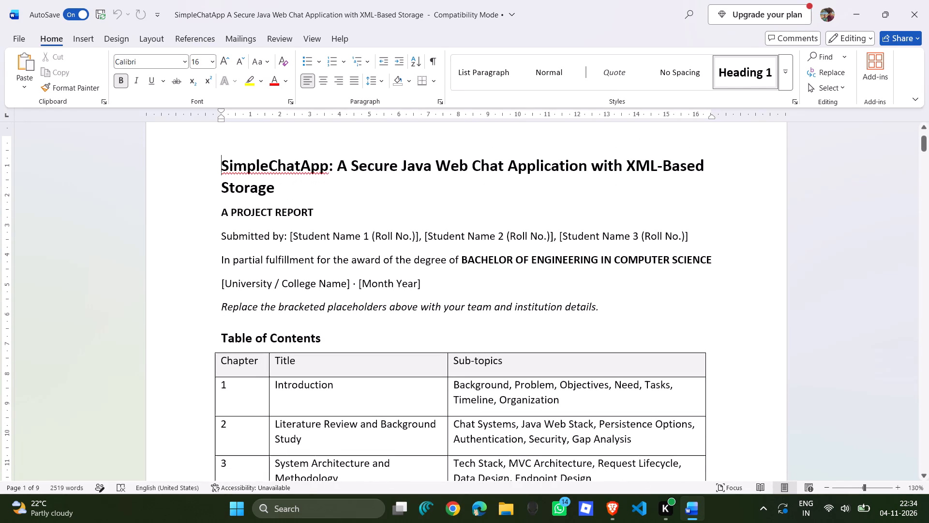
scroll(698, 267, "down", 3)
scroll(696, 268, "up", 2)
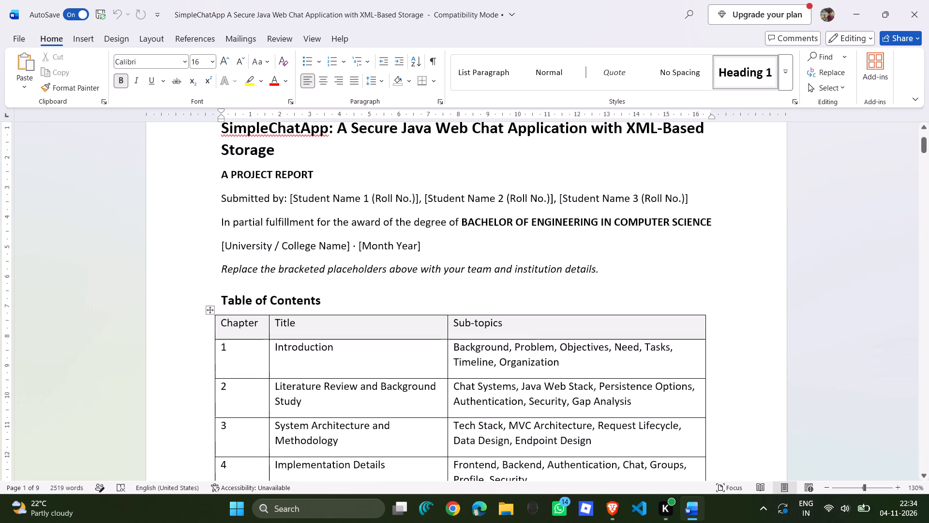
scroll(695, 267, "down", 11)
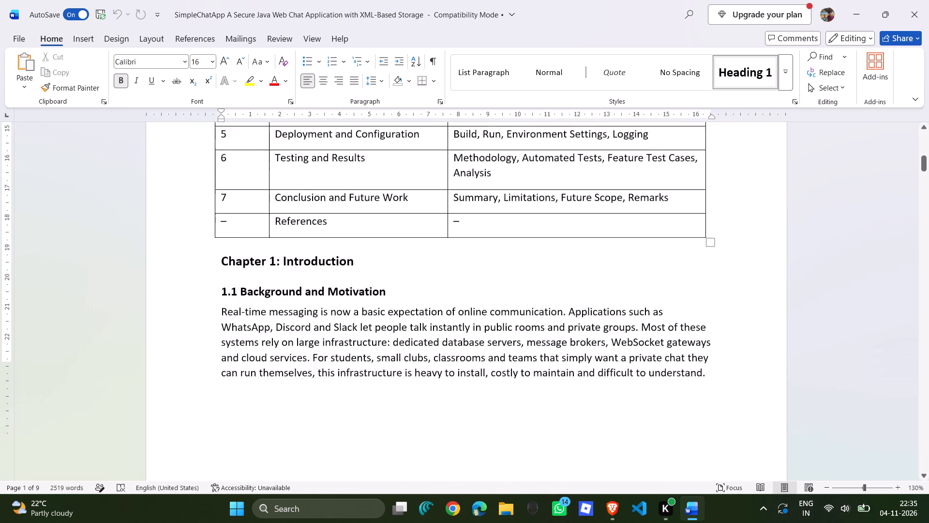
scroll(688, 267, "up", 2)
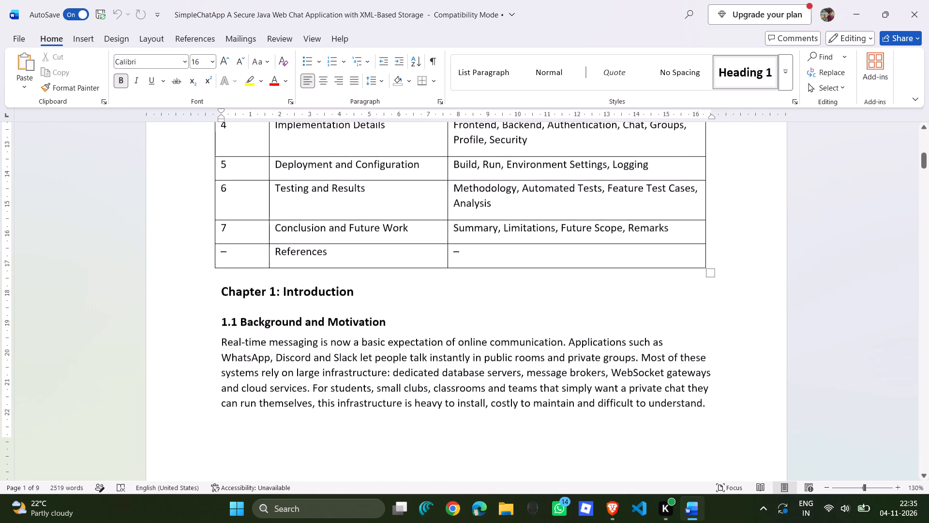
left_click(864, 17)
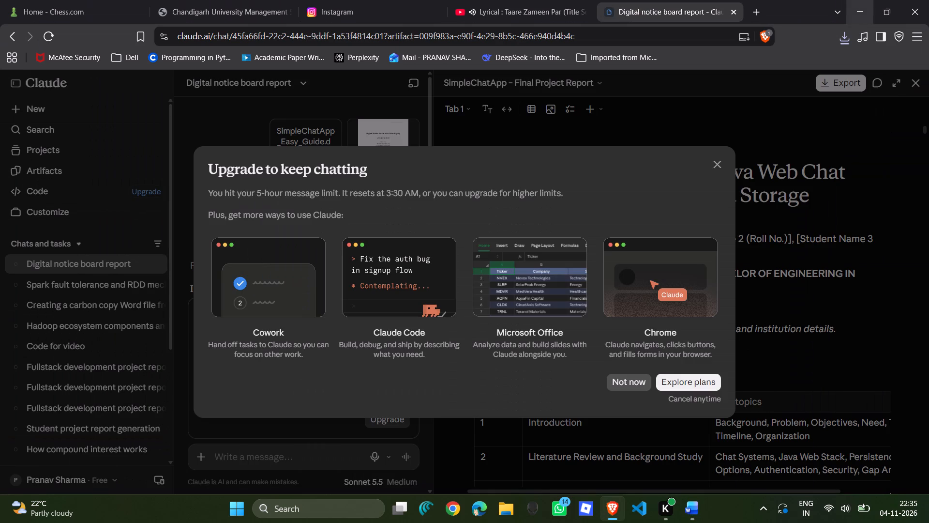
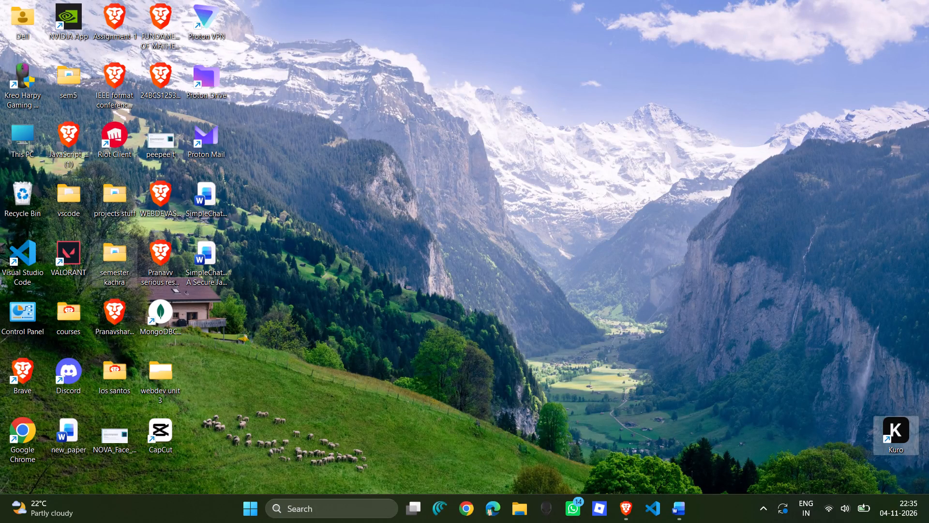
Open the Data visualization of global health statistics report from the projects stuff folder on the desktop.
double_click(116, 203)
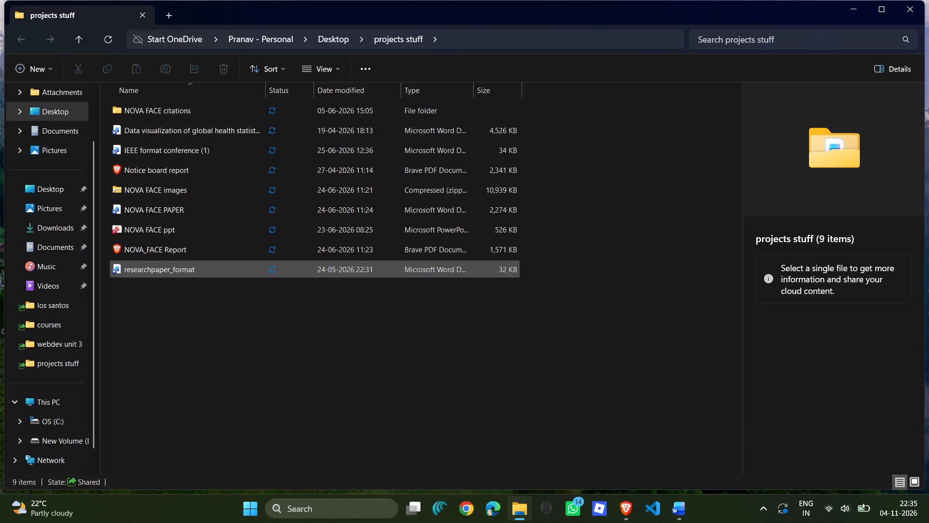
double_click(198, 135)
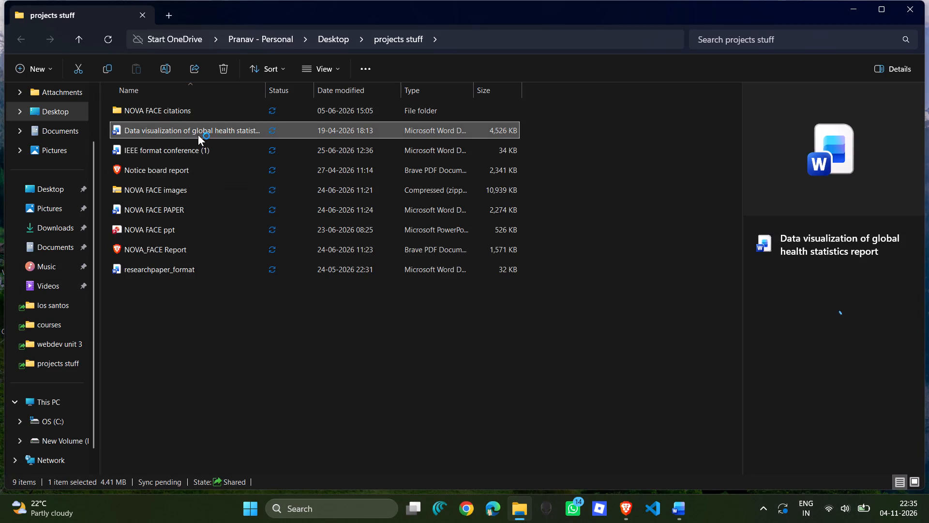
Copy the whole cover page of the global health statistics report, from its title down to APRIL 2026.
scroll(505, 280, "up", 6)
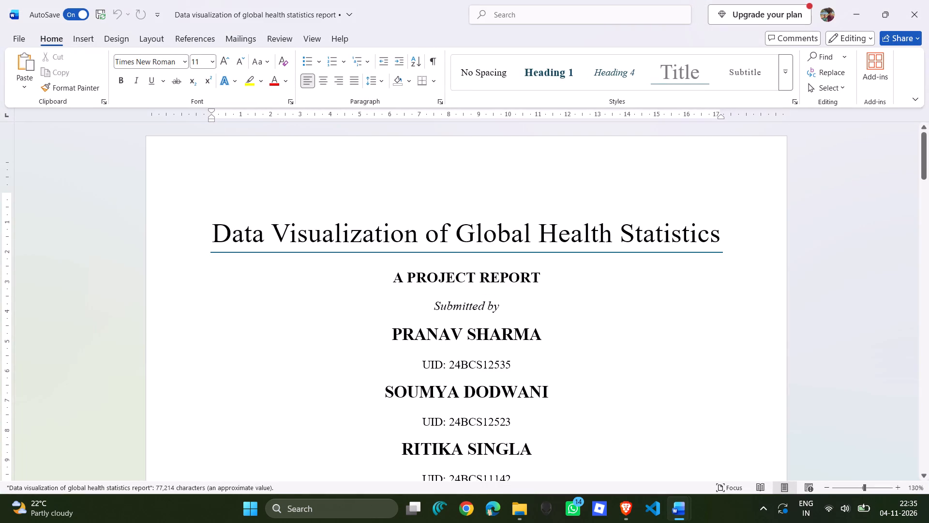
scroll(495, 274, "down", 15)
scroll(499, 271, "up", 3)
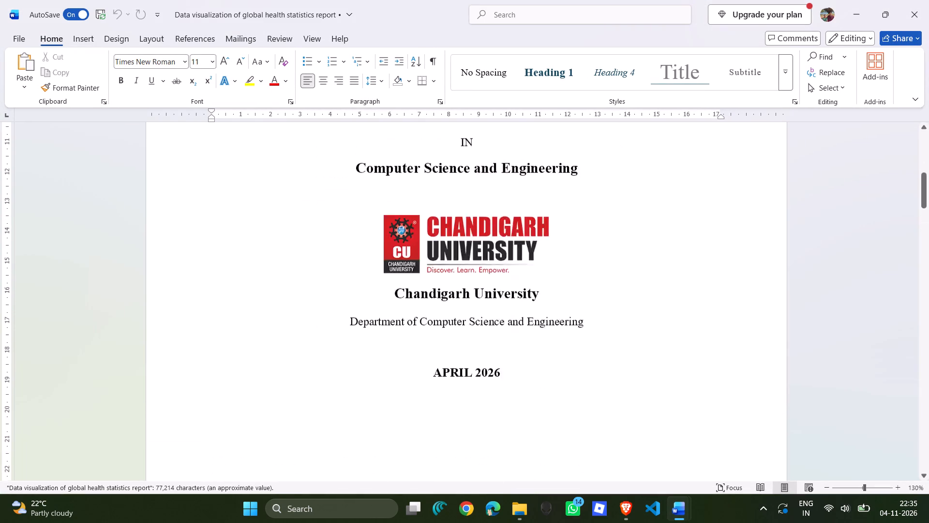
scroll(500, 271, "up", 18)
scroll(346, 230, "down", 3)
scroll(346, 230, "up", 3)
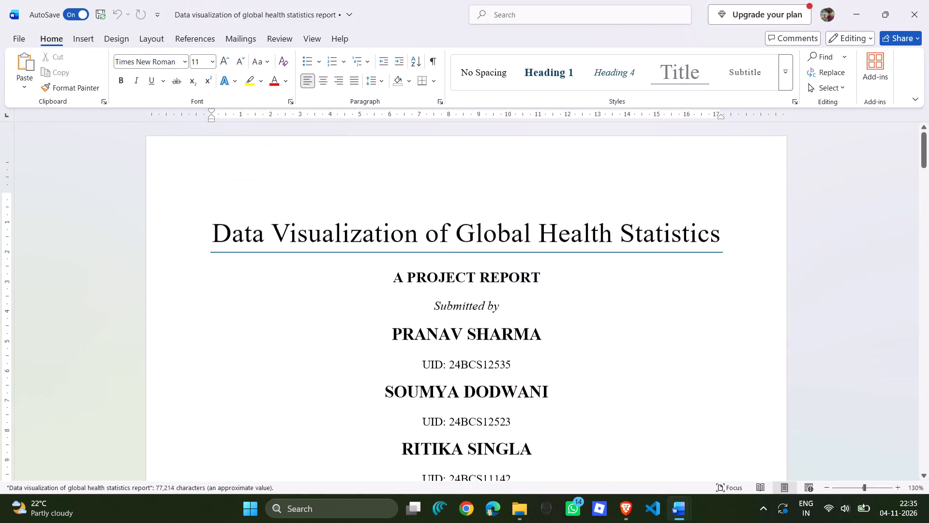
left_click_drag(217, 231, 567, 382)
scroll(534, 394, "down", 14)
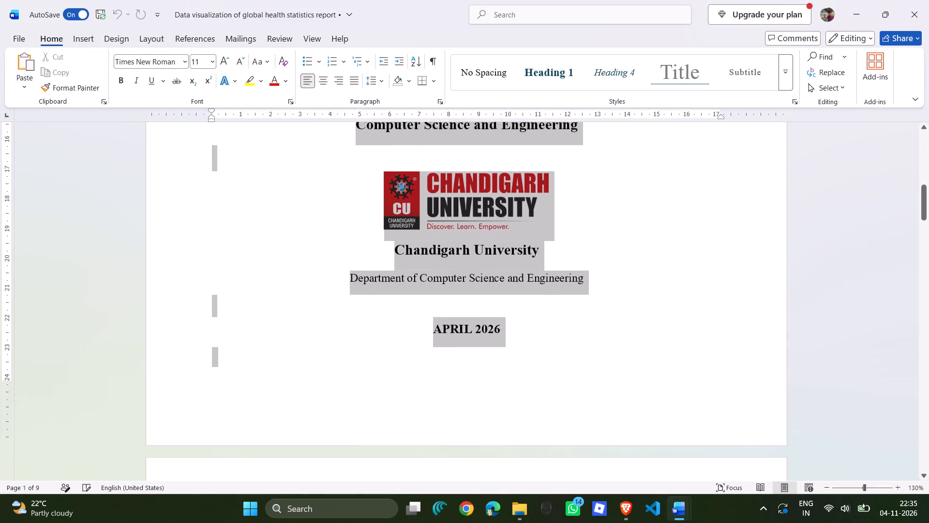
left_click_drag(567, 382, 564, 371)
key("ctrl+c")
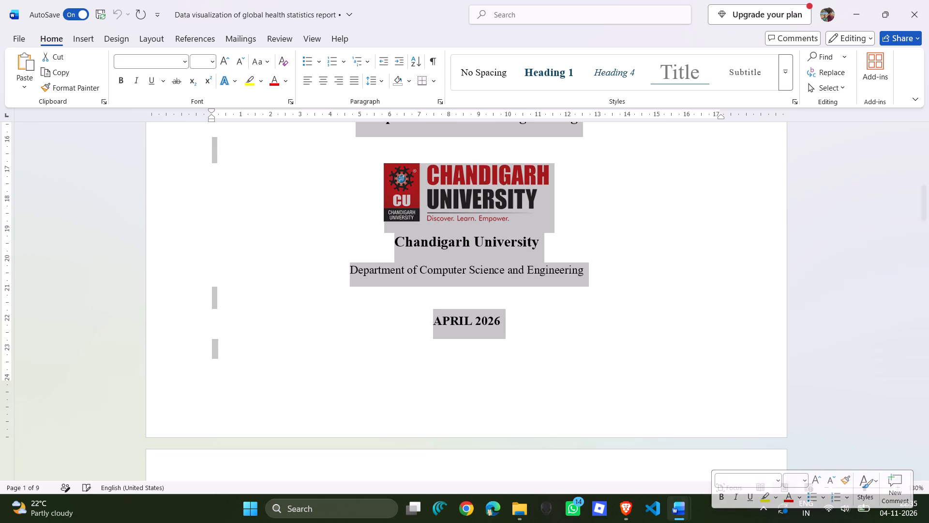
Return to the SimpleChatApp report and place the cursor at the end of the bracketed-placeholders note above the Table of Contents.
left_click(686, 522)
left_click(633, 439)
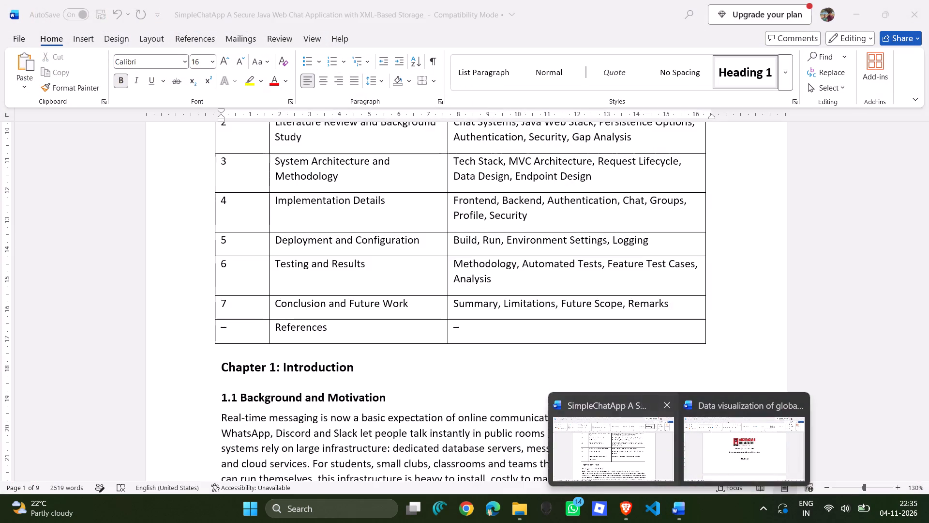
scroll(547, 403, "up", 16)
left_click(623, 397)
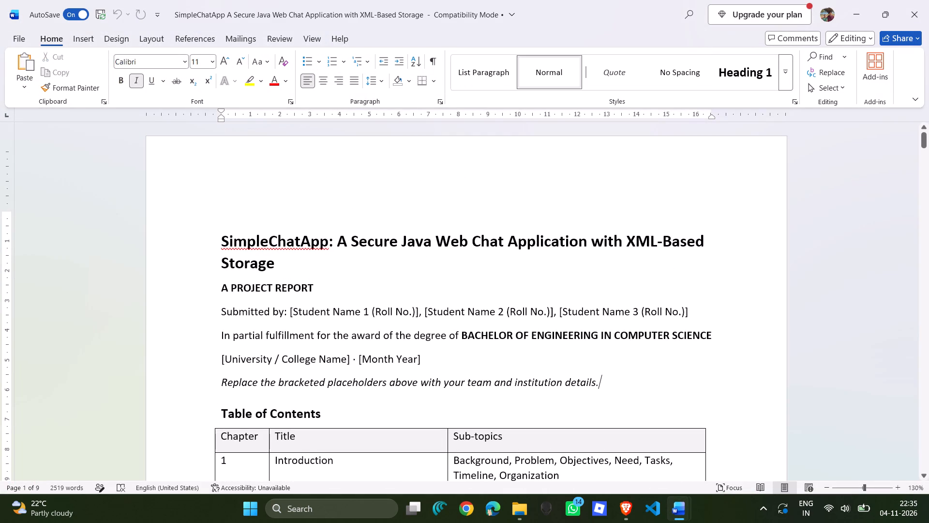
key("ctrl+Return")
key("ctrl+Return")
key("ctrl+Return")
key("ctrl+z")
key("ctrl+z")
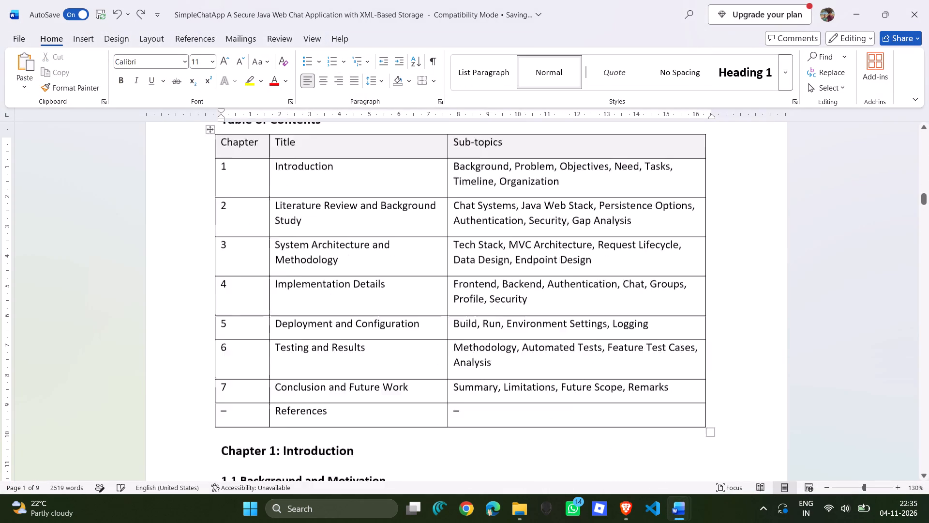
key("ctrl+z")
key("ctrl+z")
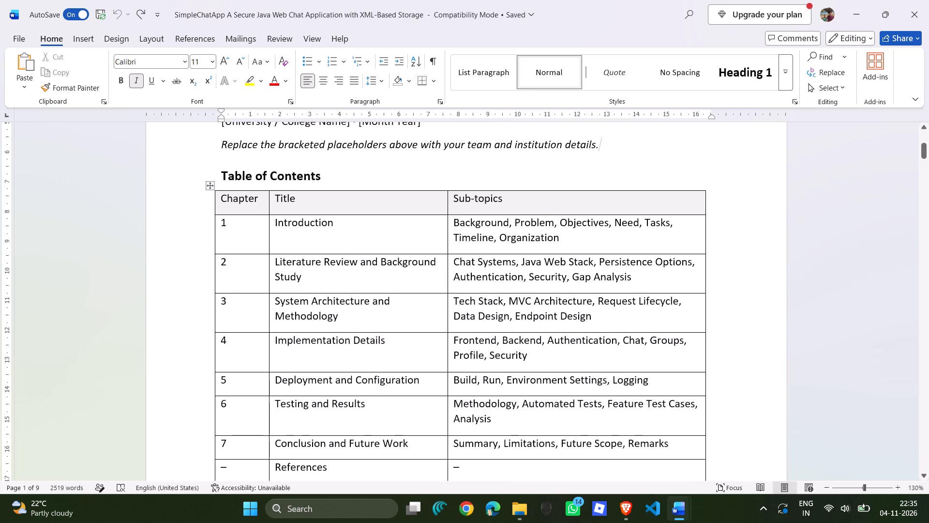
Add a new line and a page break after the placeholders note, before the Table of Contents.
key("Return")
key("ctrl+Return")
Replace the SimpleChatApp report's original title details with the copied Chandigarh University cover page.
scroll(603, 404, "up", 10)
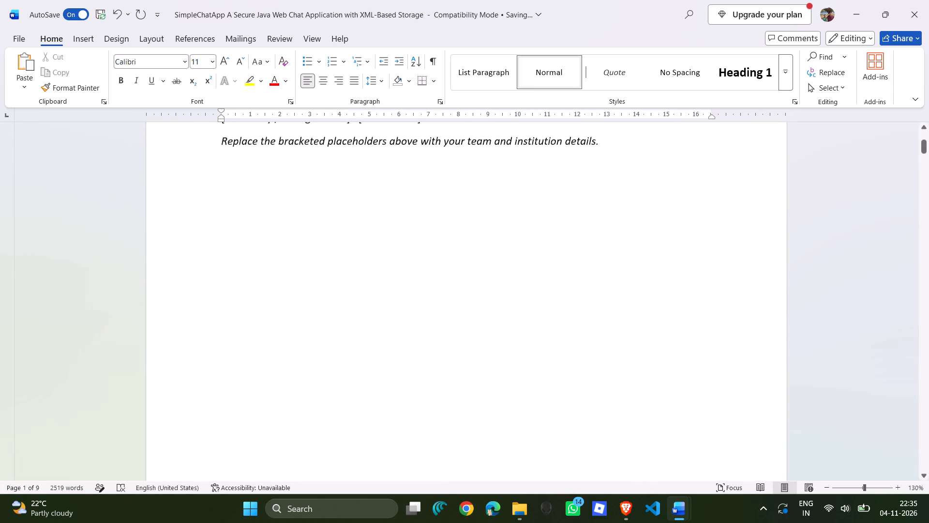
scroll(529, 398, "up", 4)
left_click_drag(502, 371, 199, 132)
key("BackSpace")
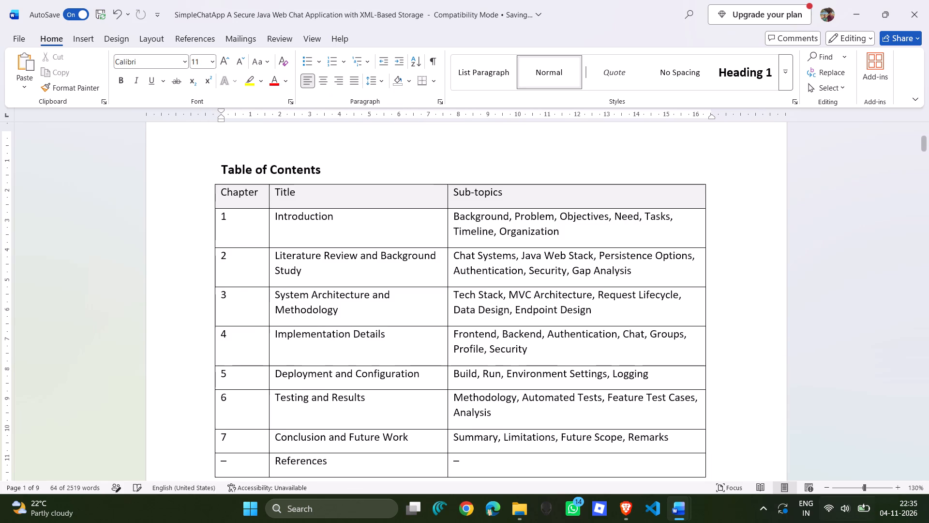
key("ctrl+v")
scroll(674, 408, "up", 11)
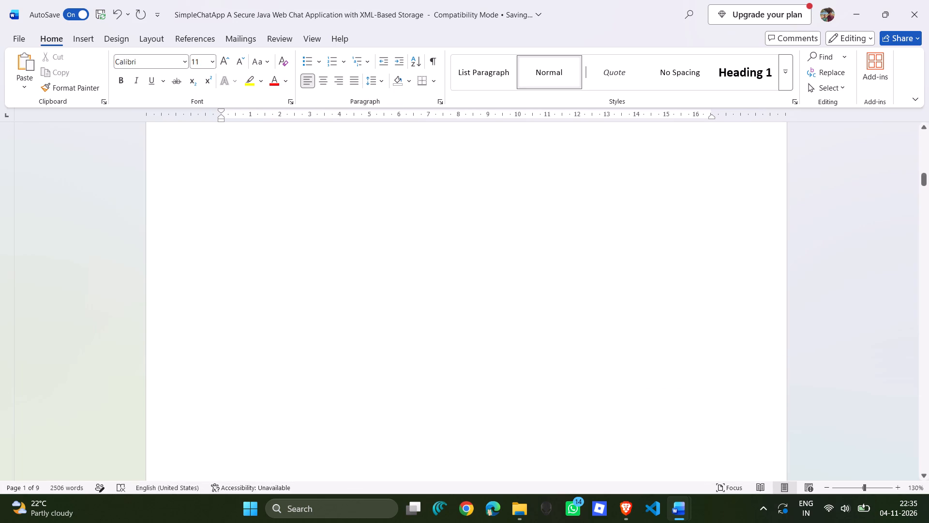
scroll(568, 398, "up", 20)
scroll(568, 398, "up", 12)
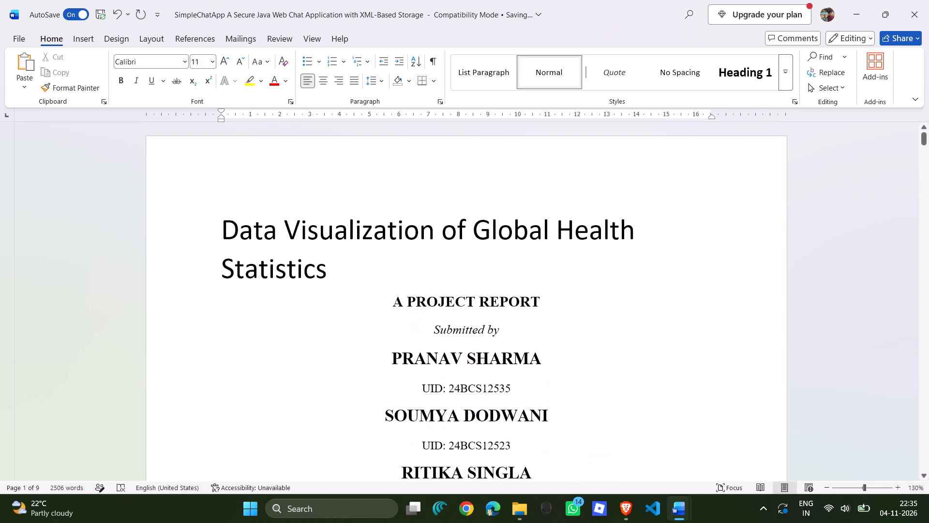
Remove the extra blank page and empty lines between the cover page and the Table of Contents.
scroll(571, 388, "down", 5)
scroll(569, 384, "up", 7)
scroll(540, 358, "down", 20)
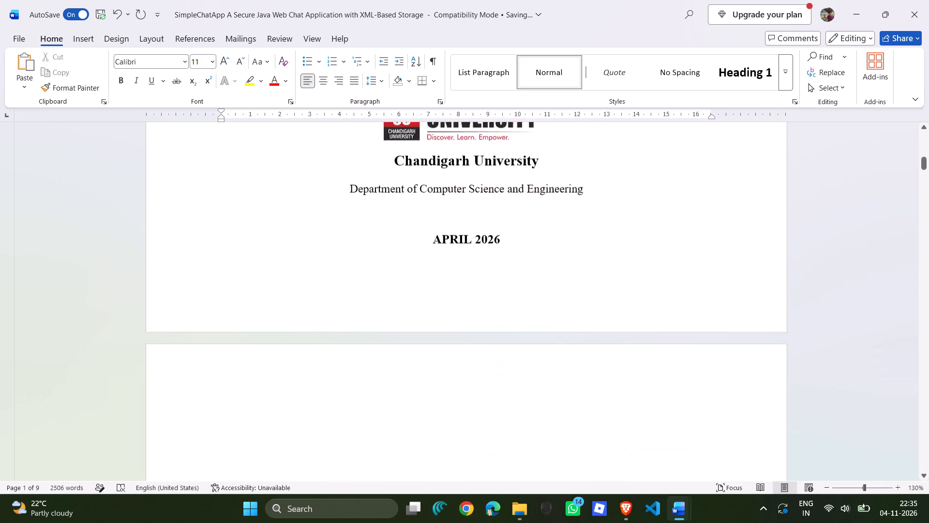
scroll(551, 358, "down", 2)
left_click(270, 403)
scroll(270, 402, "down", 4)
scroll(275, 350, "down", 14)
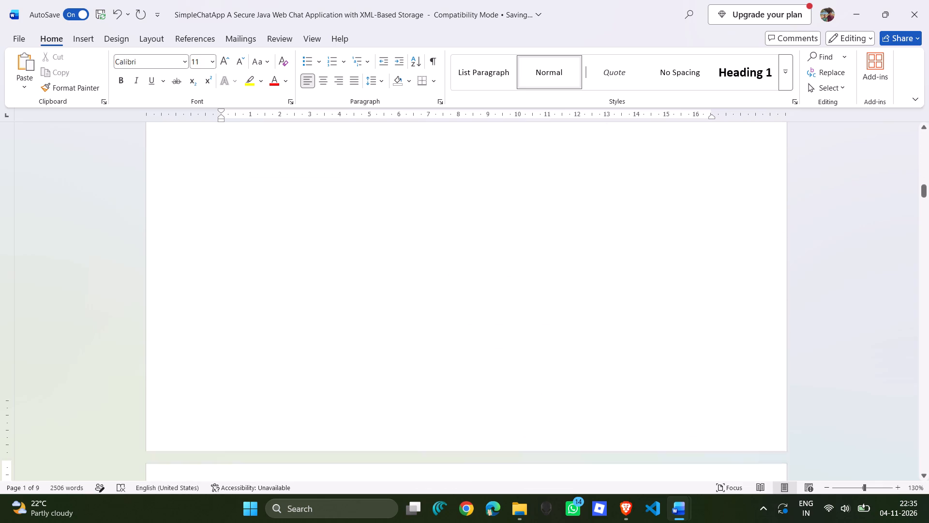
scroll(281, 344, "down", 3)
left_click(258, 267)
key("ctrl+BackSpace")
key("ctrl+BackSpace")
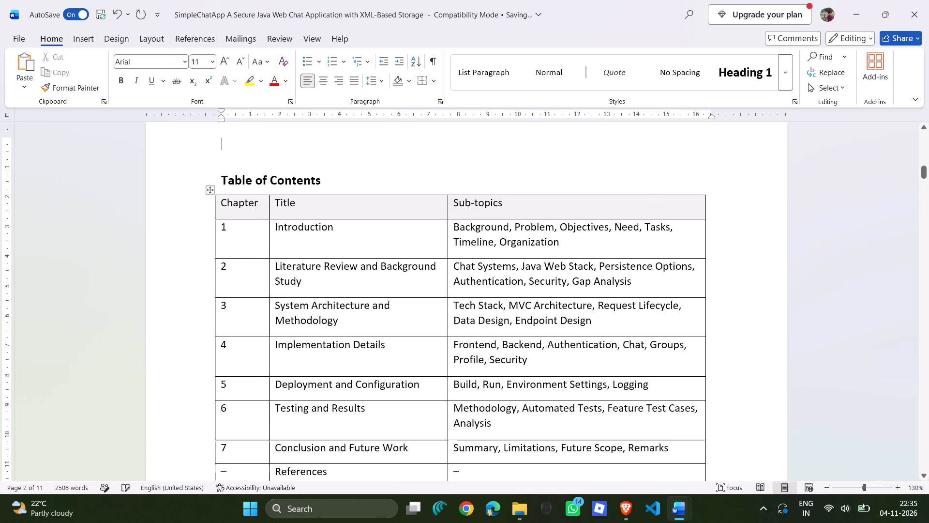
key("ctrl+BackSpace")
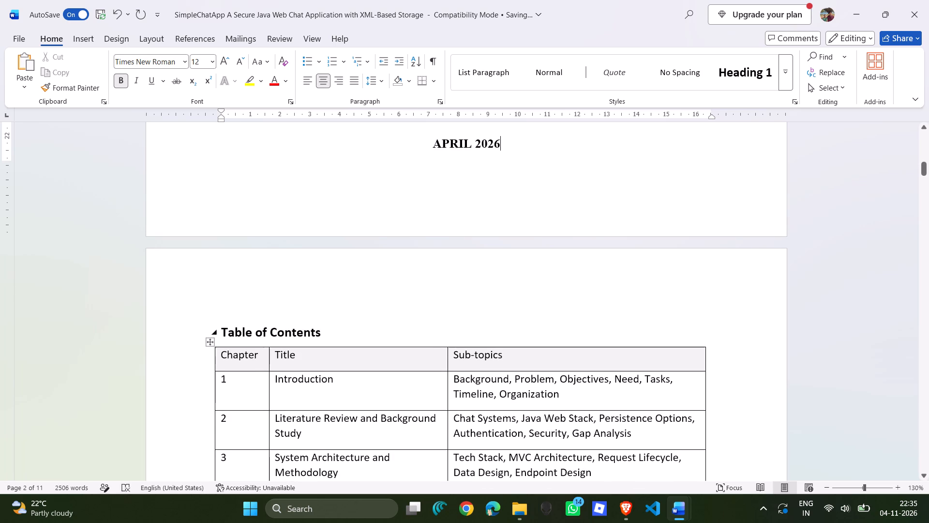
left_click(307, 301)
scroll(305, 300, "up", 9)
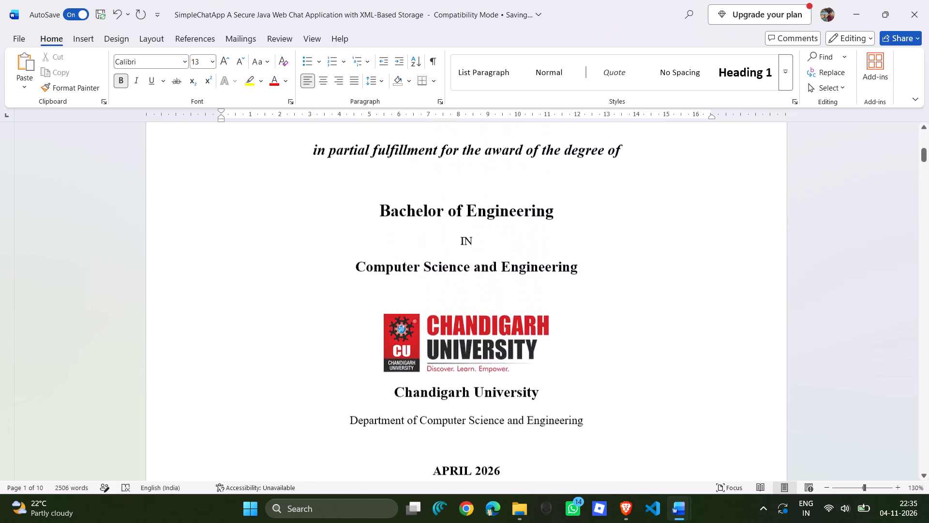
scroll(490, 282, "up", 9)
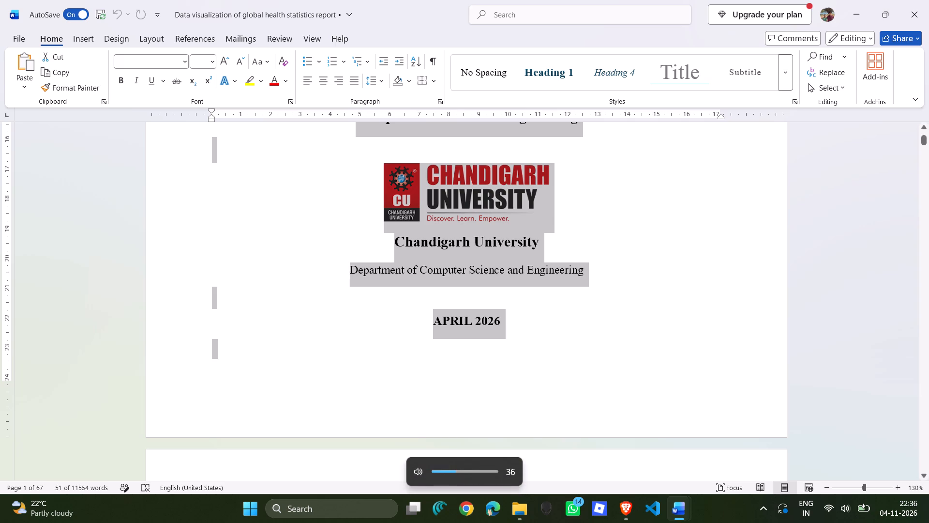
scroll(726, 339, "down", 7)
scroll(625, 307, "down", 4)
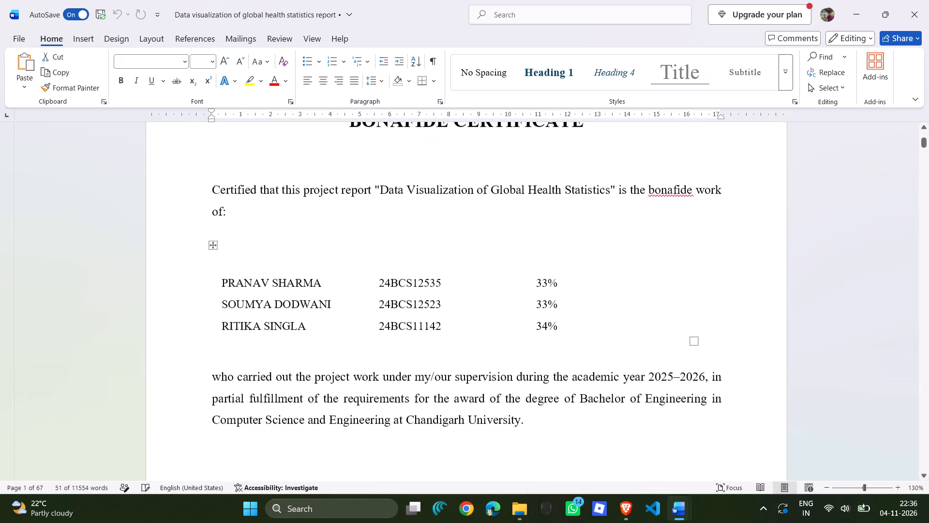
scroll(626, 305, "down", 20)
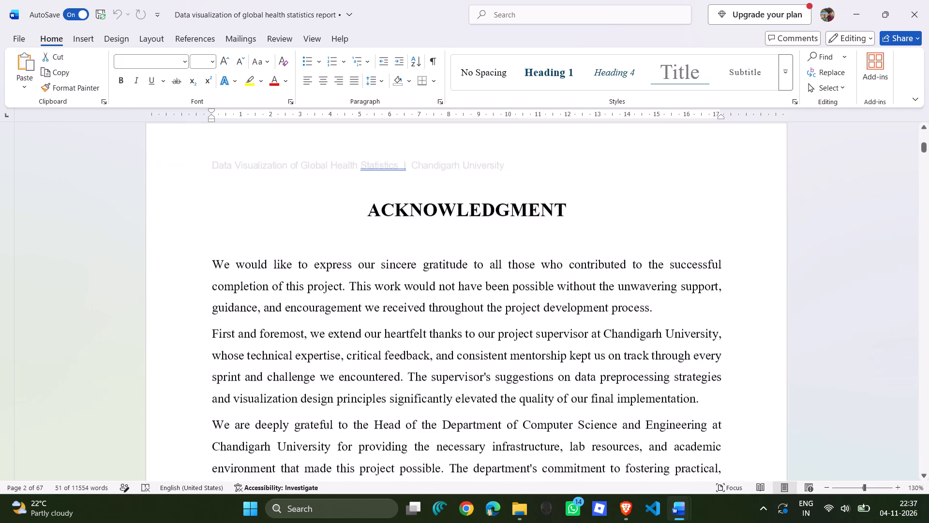
scroll(639, 303, "down", 18)
scroll(639, 300, "down", 7)
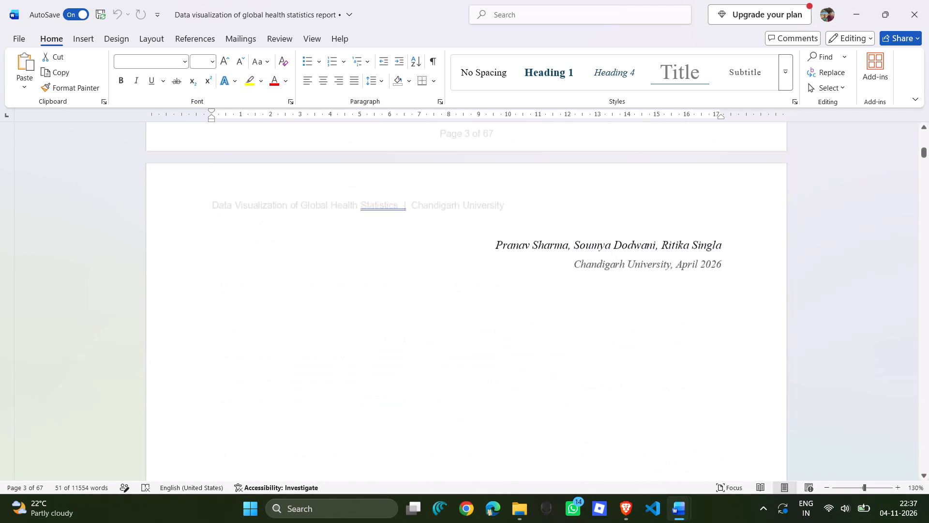
scroll(639, 300, "down", 19)
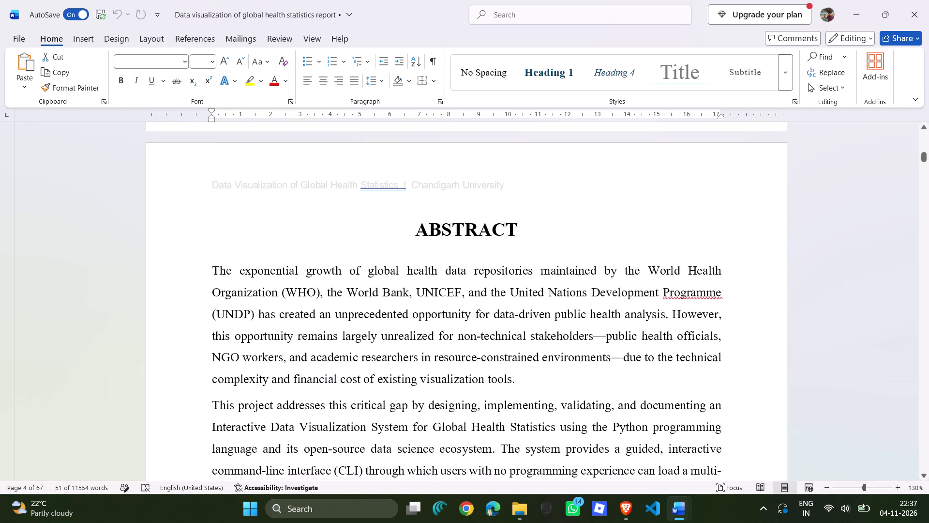
scroll(639, 300, "down", 16)
scroll(638, 299, "down", 6)
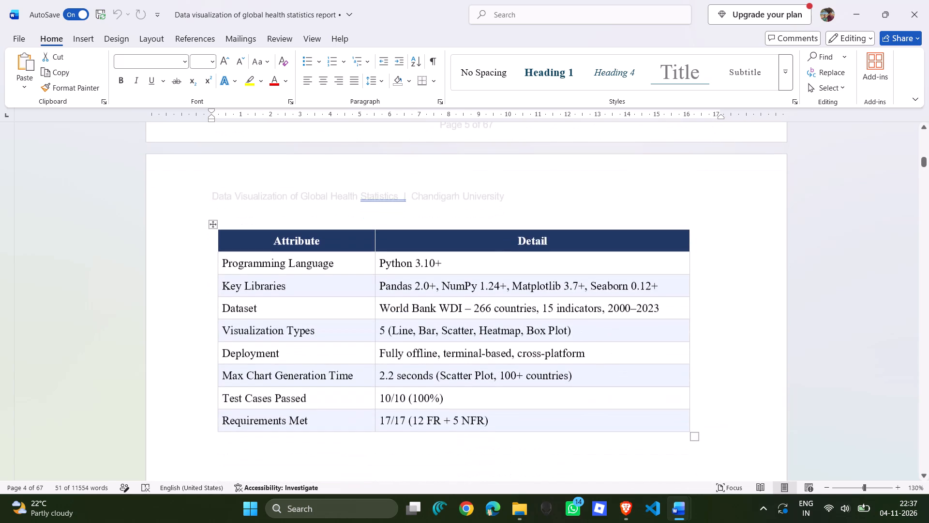
scroll(637, 299, "down", 20)
scroll(637, 299, "down", 7)
scroll(637, 299, "down", 17)
scroll(637, 297, "down", 5)
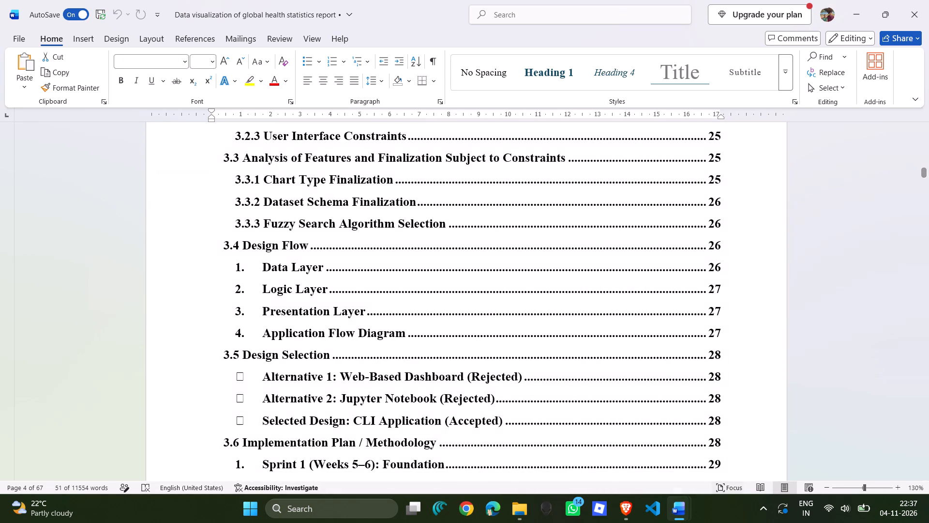
Back in the SimpleChatApp report, set the cover page title's font to Times New Roman.
left_click(675, 513)
left_click(637, 418)
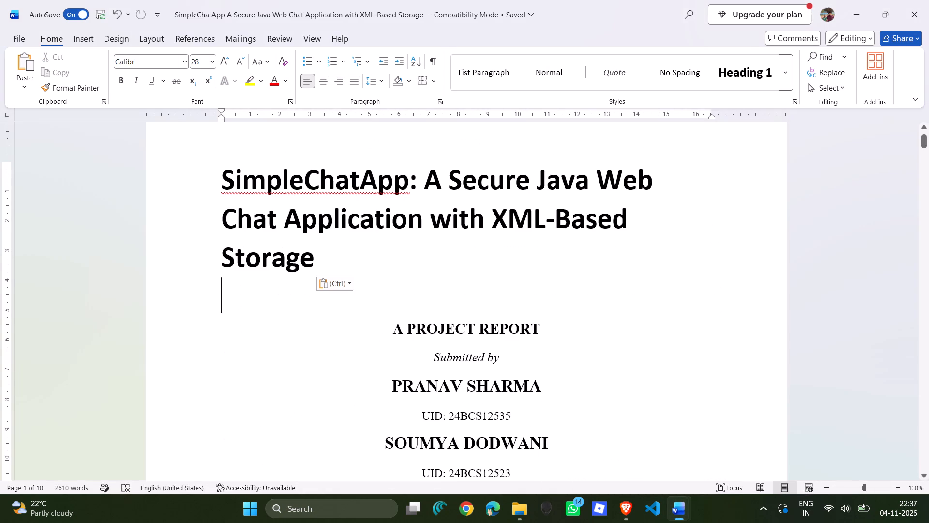
left_click(480, 330)
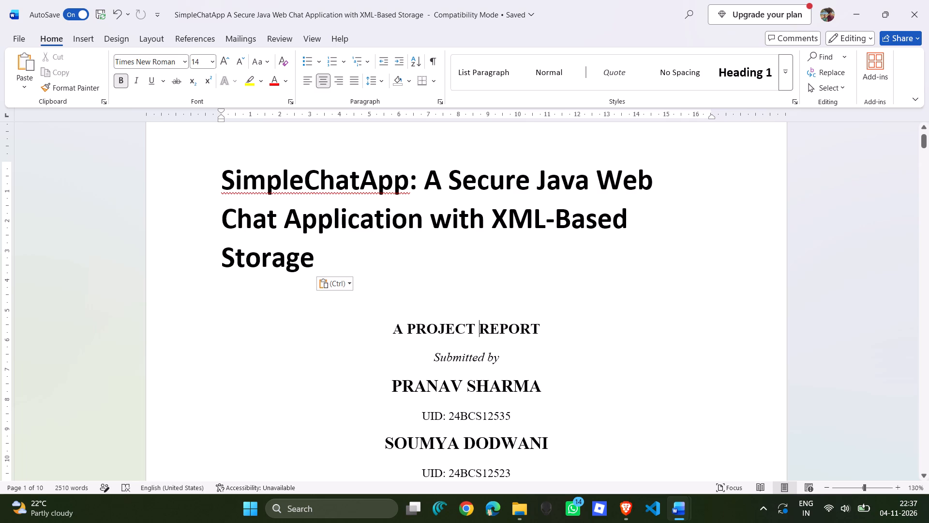
left_click_drag(190, 168, 323, 259)
left_click(383, 224)
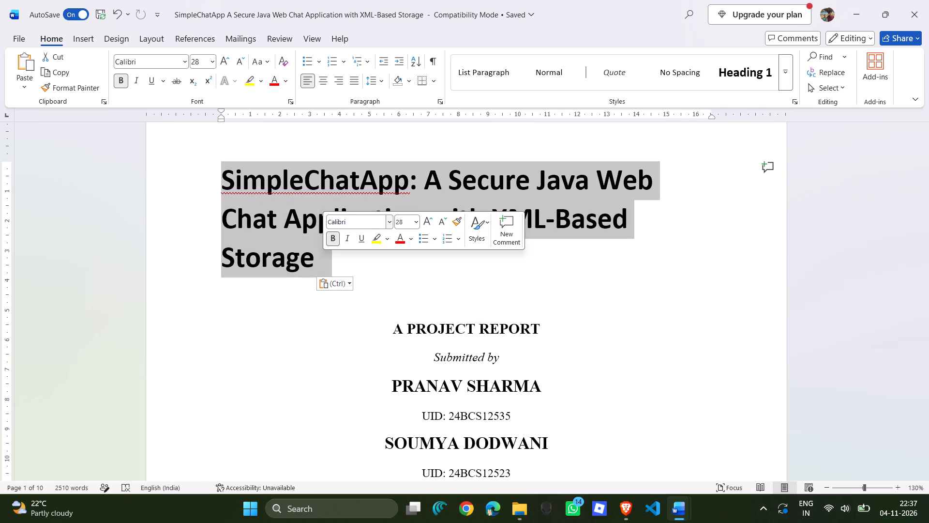
left_click(389, 224)
left_click(395, 306)
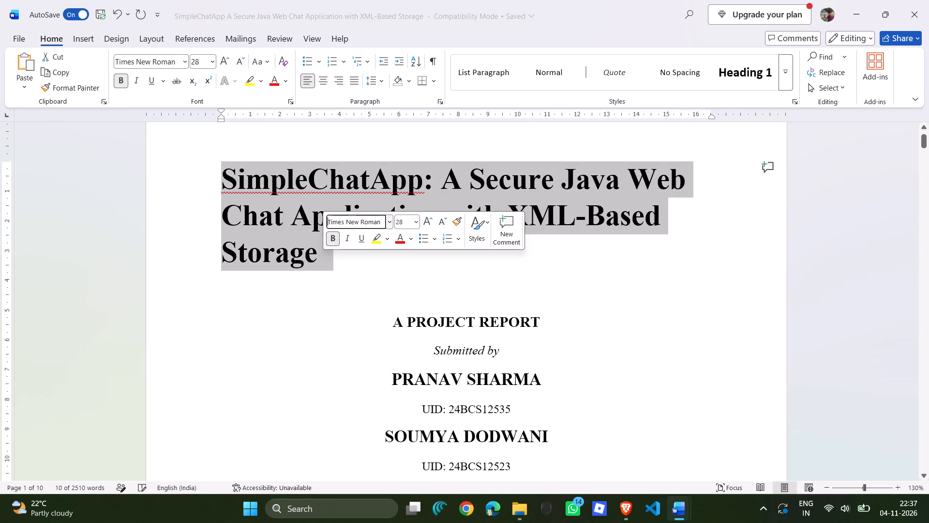
Reduce the cover page title to font size 22 and centre it.
left_click(625, 212)
left_click_drag(346, 274, 228, 173)
left_click(226, 173)
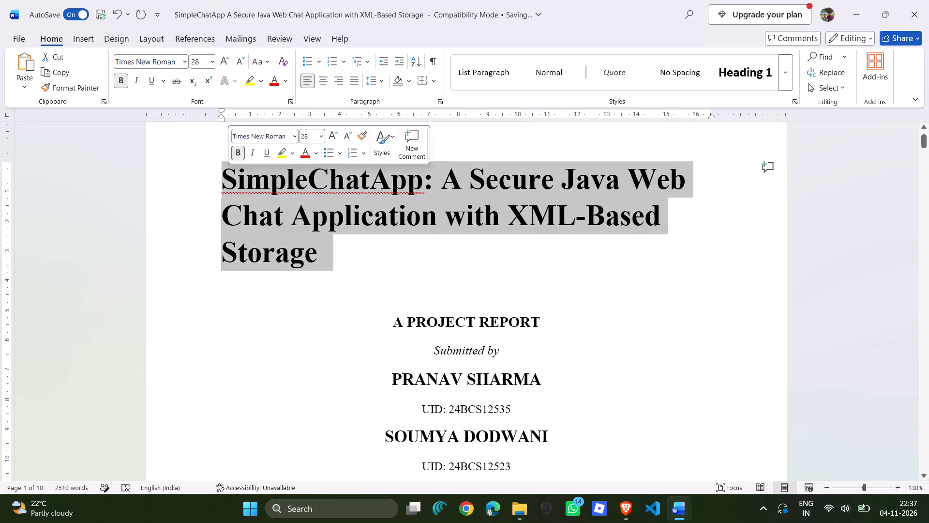
left_click_drag(223, 170, 336, 246)
left_click(451, 209)
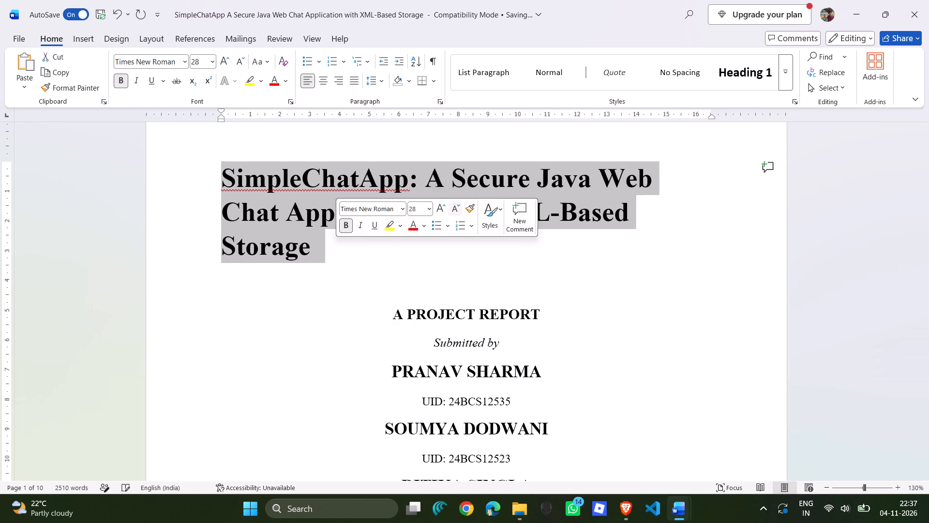
left_click(454, 210)
left_click(455, 210)
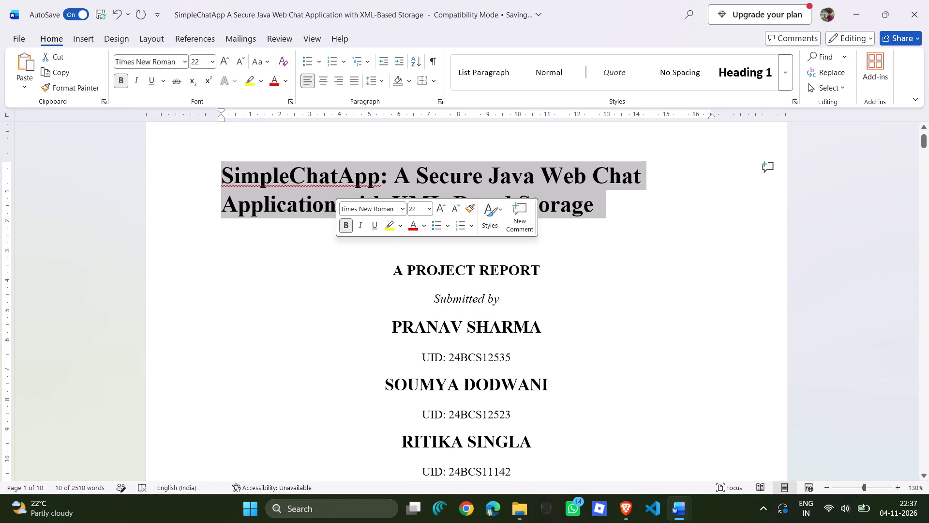
left_click(318, 81)
left_click(314, 169)
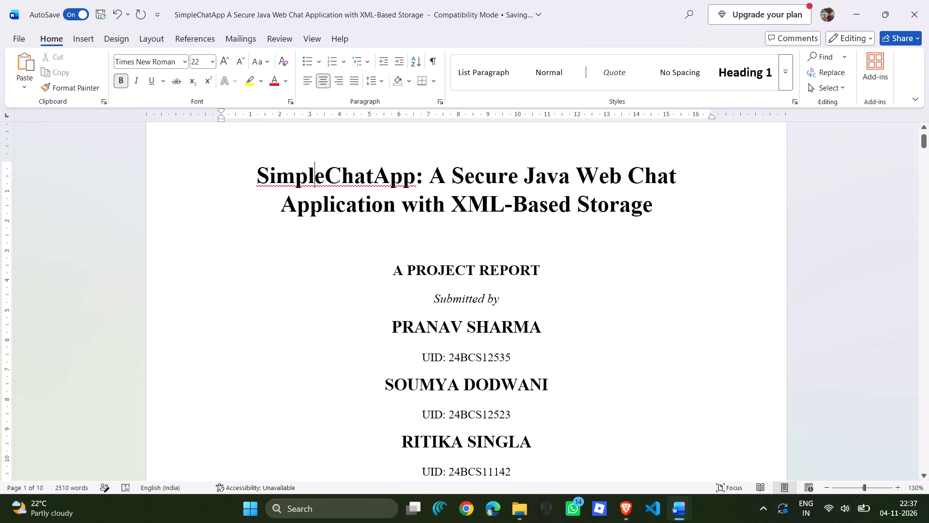
Replace the oversized blank line between the cover page title and "A PROJECT REPORT" with a smaller one.
left_click(468, 246)
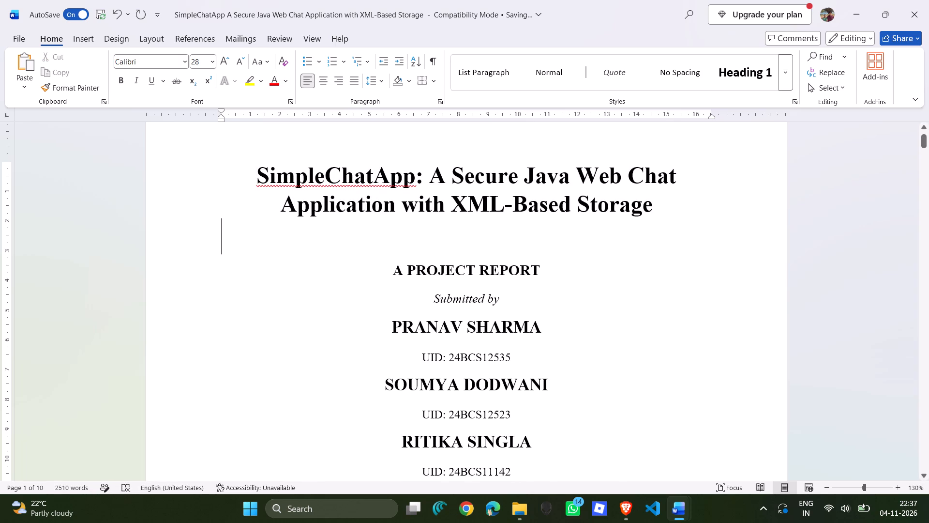
key("BackSpace")
key("Return")
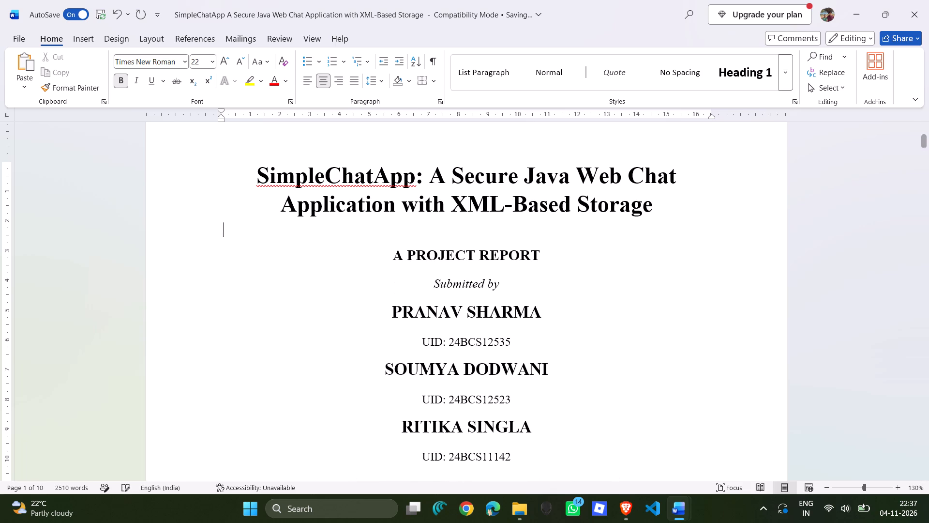
Delete the second student's surname on the cover page.
scroll(524, 339, "down", 2)
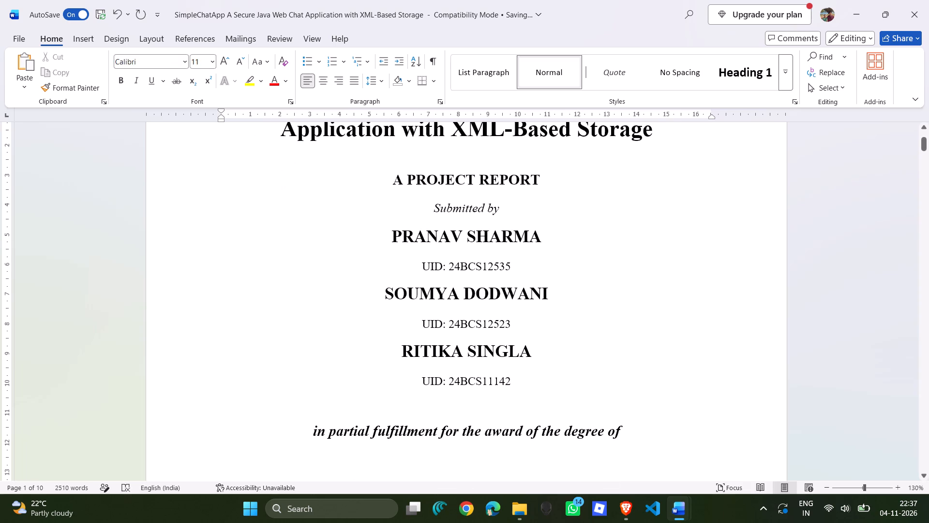
left_click(572, 298)
key("ctrl+BackSpace")
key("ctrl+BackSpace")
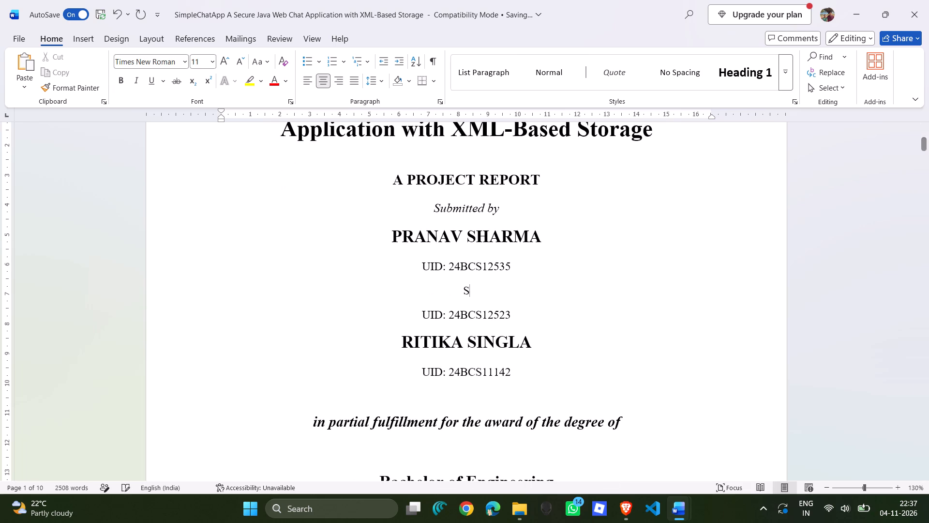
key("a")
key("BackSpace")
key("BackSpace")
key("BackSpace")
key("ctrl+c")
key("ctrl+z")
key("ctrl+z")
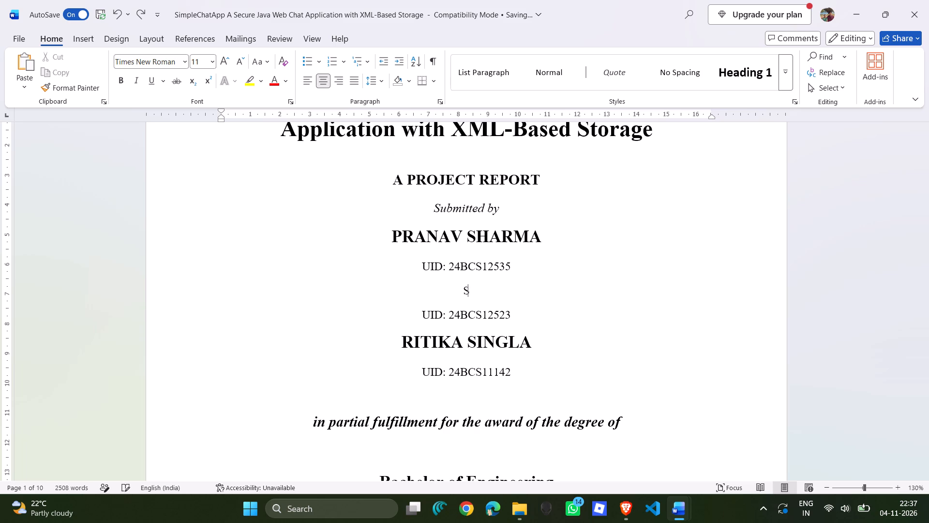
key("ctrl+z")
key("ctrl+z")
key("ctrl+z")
Replace the second student's remaining first name on the cover page with the new team member's full name in capitals.
key("BackSpace")
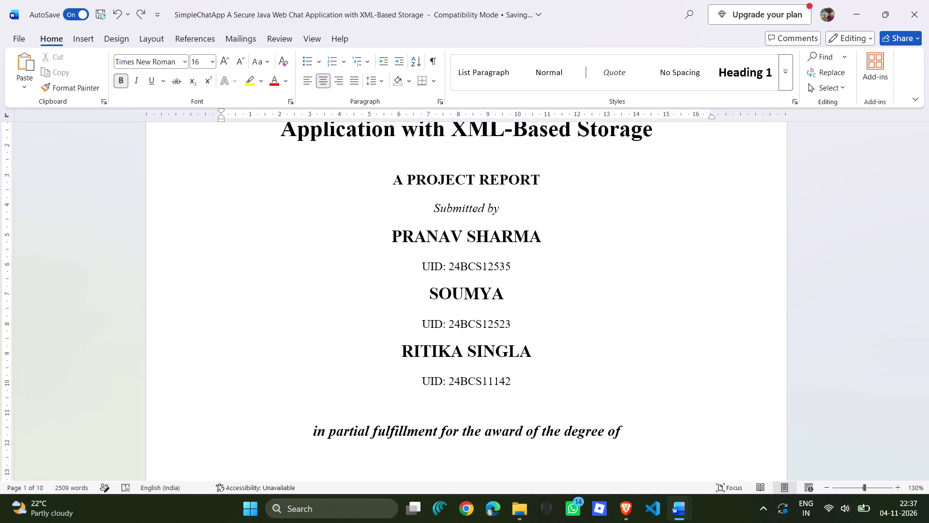
key("BackSpace")
key("BackSpace")
key("BackSpace")
key("BackSpace")
key("BackSpace")
key("BackSpace")
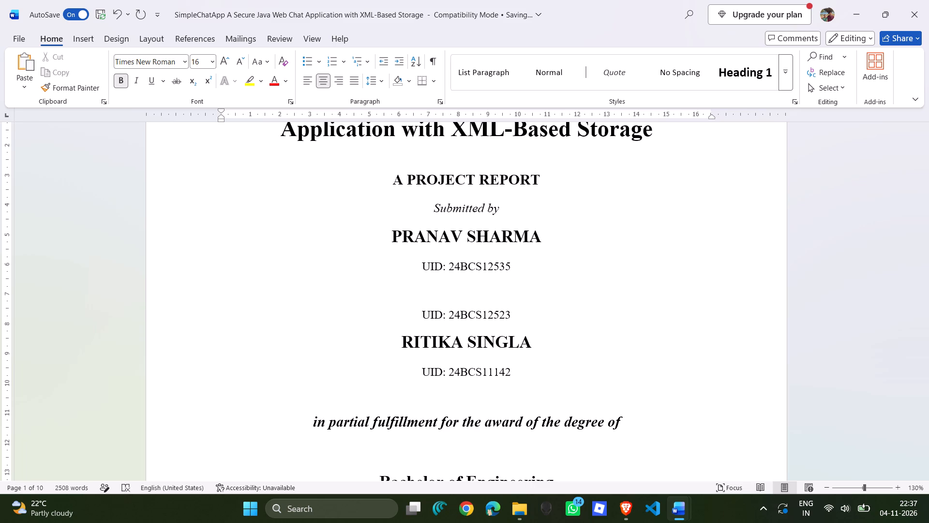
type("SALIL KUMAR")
Change the last two digits of the second student's UID to those of the new team member.
left_click(518, 325)
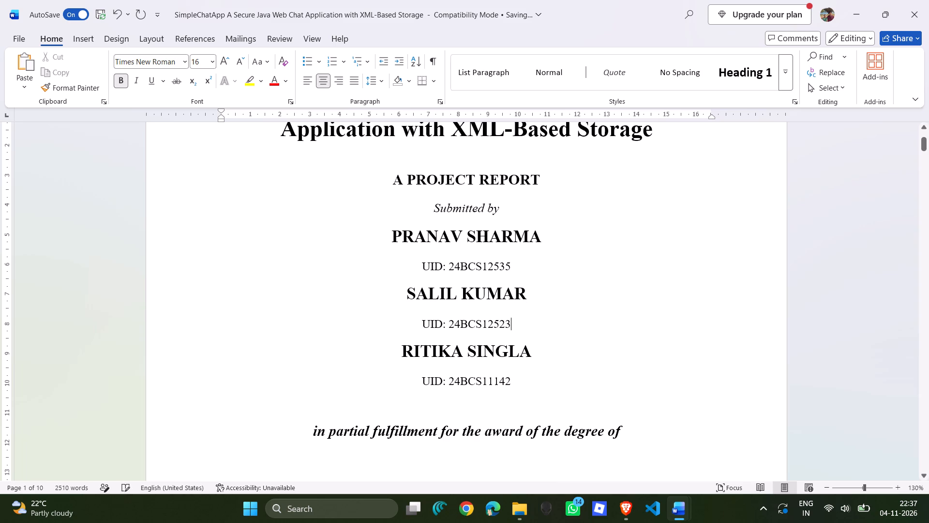
key("BackSpace")
key("BackSpace")
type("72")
Delete the third student's name and UID from the cover page.
left_click_drag(527, 391, 399, 364)
key("BackSpace")
Change the month in the date at the bottom of the cover page to NOVEMBER.
scroll(465, 344, "down", 3)
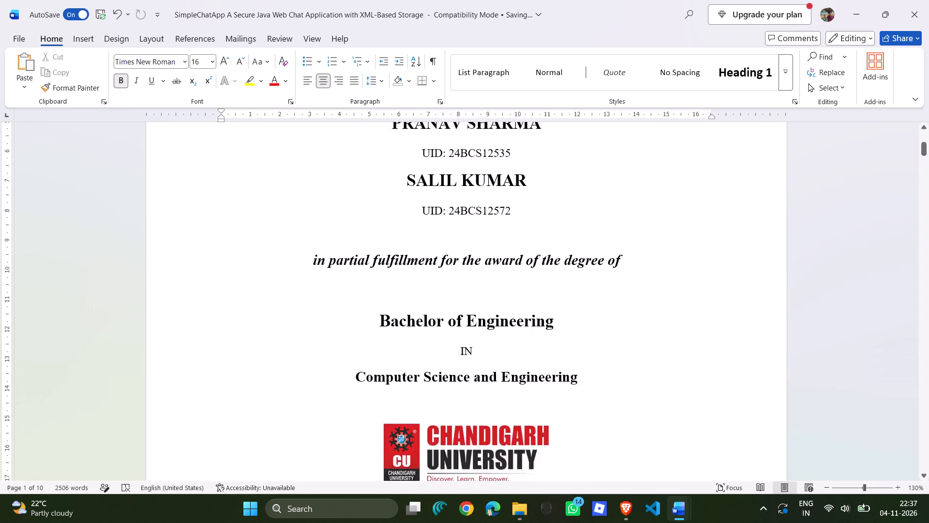
scroll(495, 309, "down", 5)
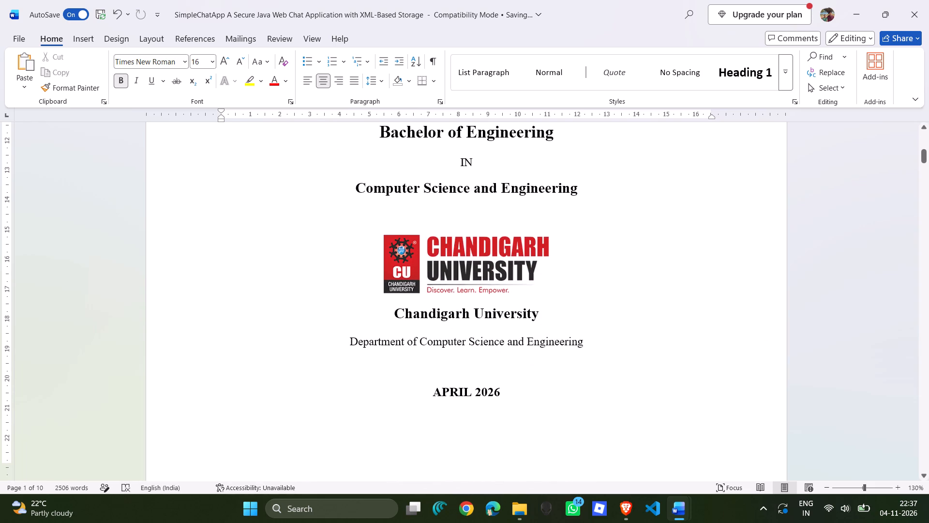
left_click(468, 391)
key("ctrl+BackSpace")
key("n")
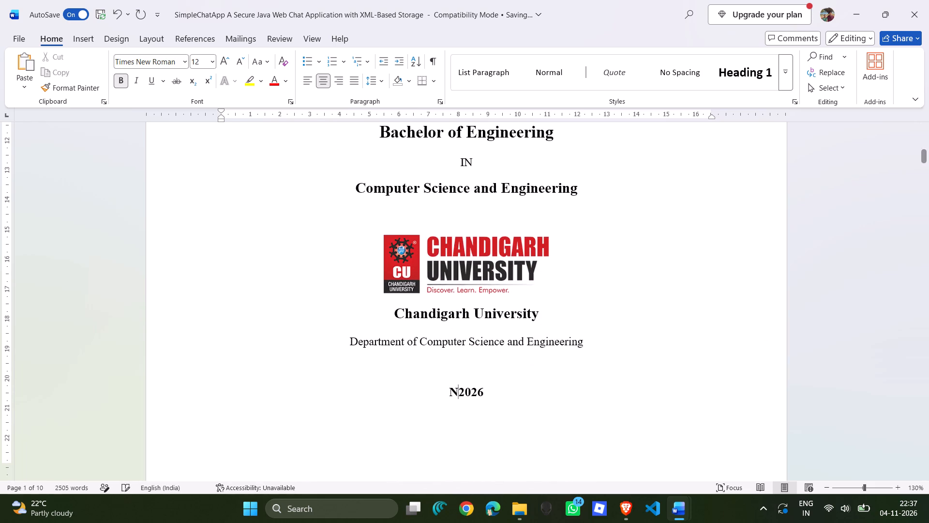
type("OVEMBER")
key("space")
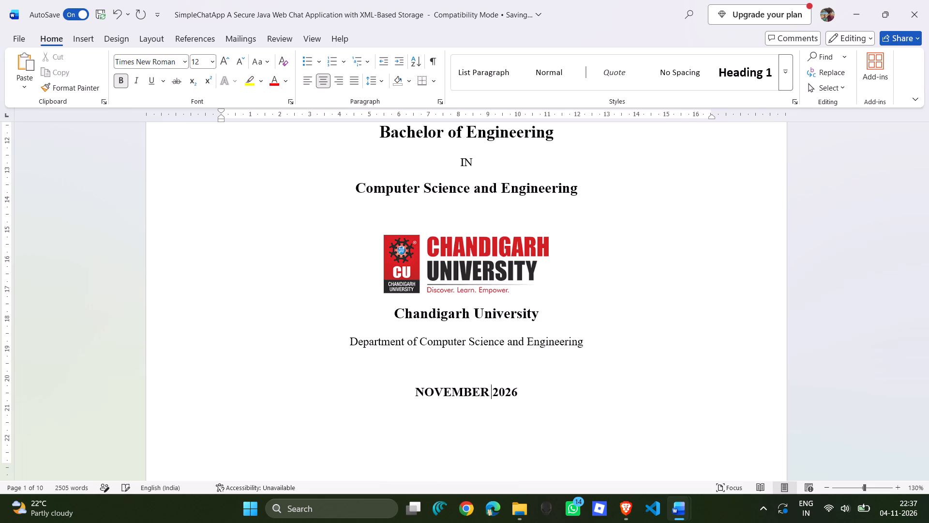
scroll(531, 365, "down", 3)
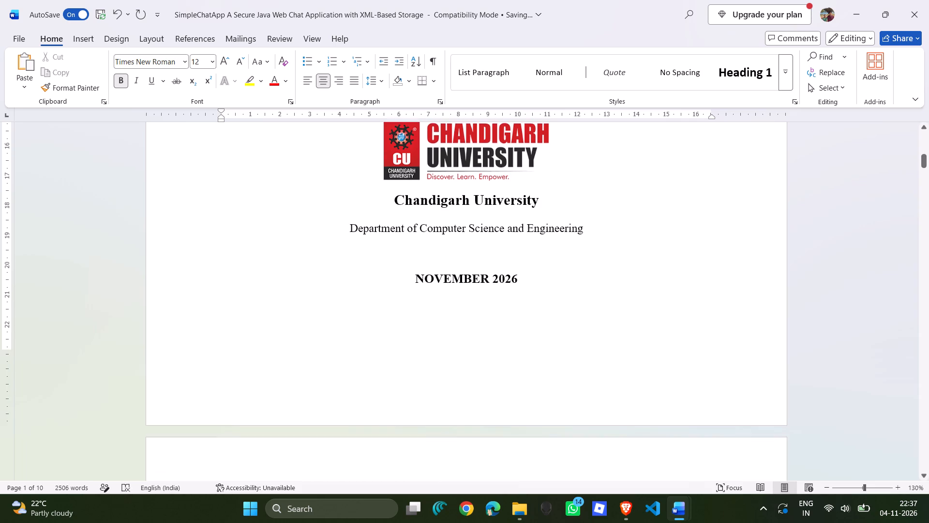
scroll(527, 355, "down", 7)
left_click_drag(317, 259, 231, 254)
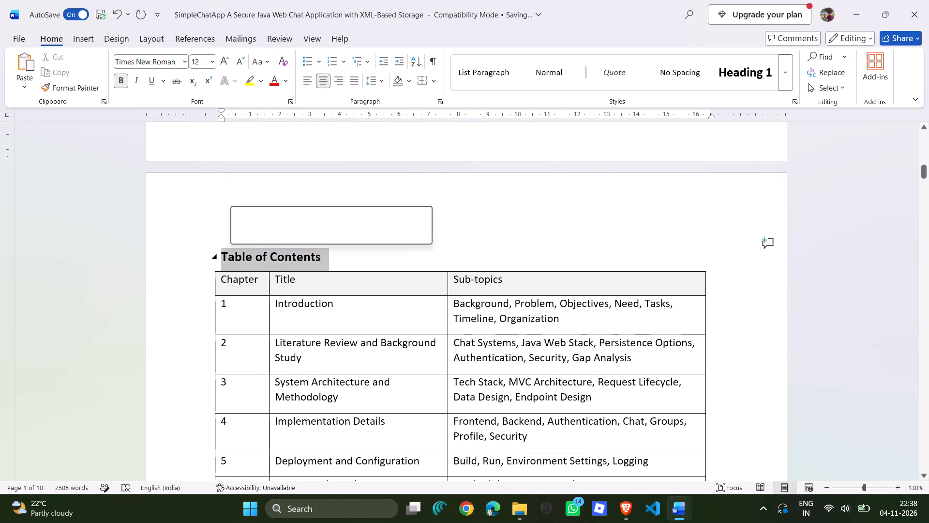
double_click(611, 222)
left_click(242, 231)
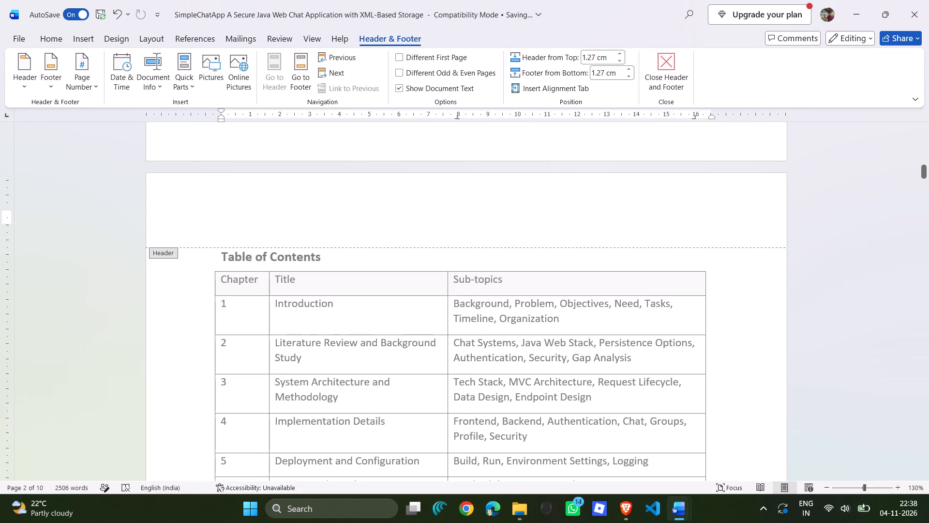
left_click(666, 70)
left_click_drag(228, 220, 488, 430)
scroll(488, 430, "down", 2)
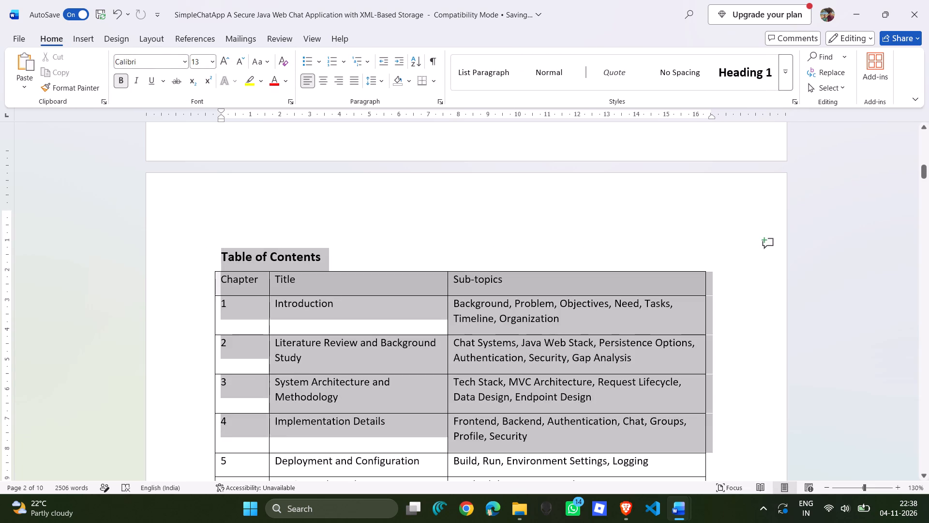
left_click_drag(488, 430, 490, 417)
scroll(488, 430, "down", 20)
scroll(488, 430, "down", 20)
scroll(488, 430, "down", 4)
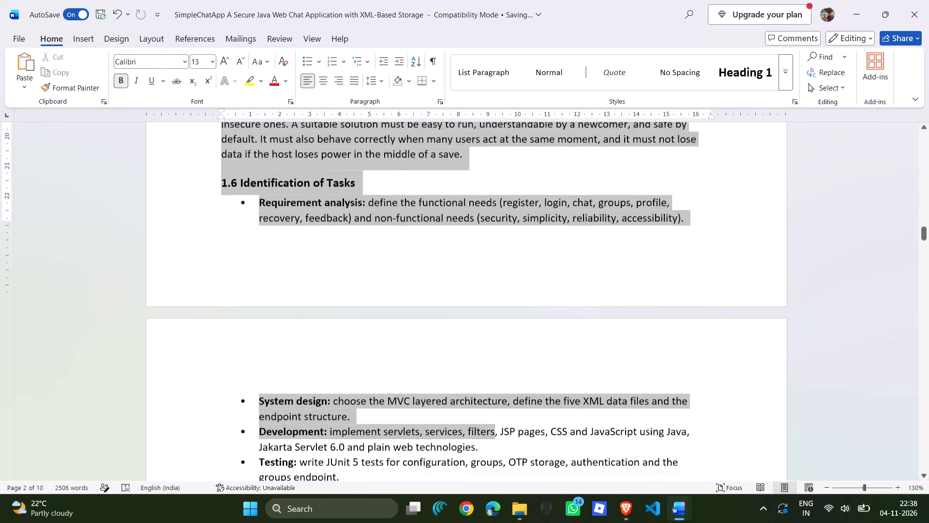
left_click_drag(490, 417, 489, 406)
scroll(490, 417, "down", 20)
scroll(490, 417, "down", 20)
scroll(490, 417, "down", 4)
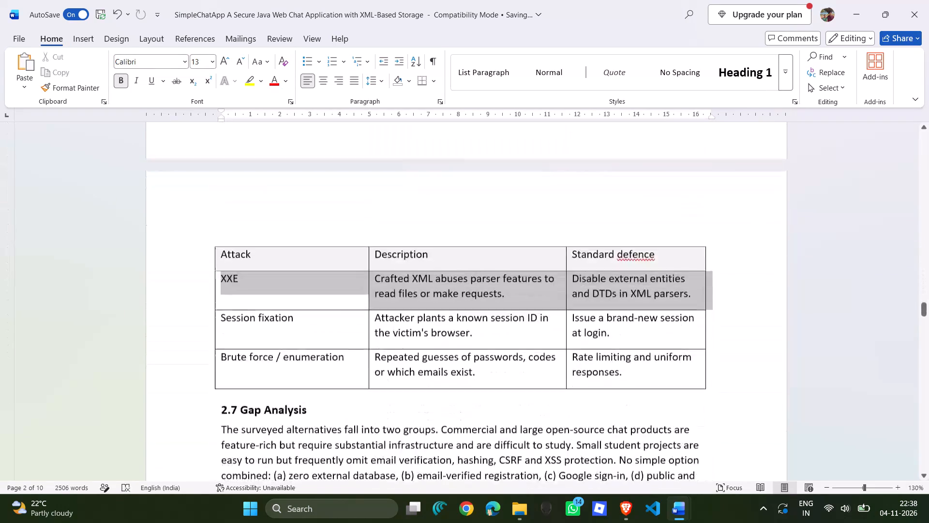
scroll(489, 406, "down", 20)
scroll(489, 406, "down", 20)
scroll(489, 406, "down", 4)
left_click_drag(489, 406, 489, 401)
scroll(489, 401, "down", 5)
scroll(489, 401, "down", 20)
scroll(489, 401, "down", 10)
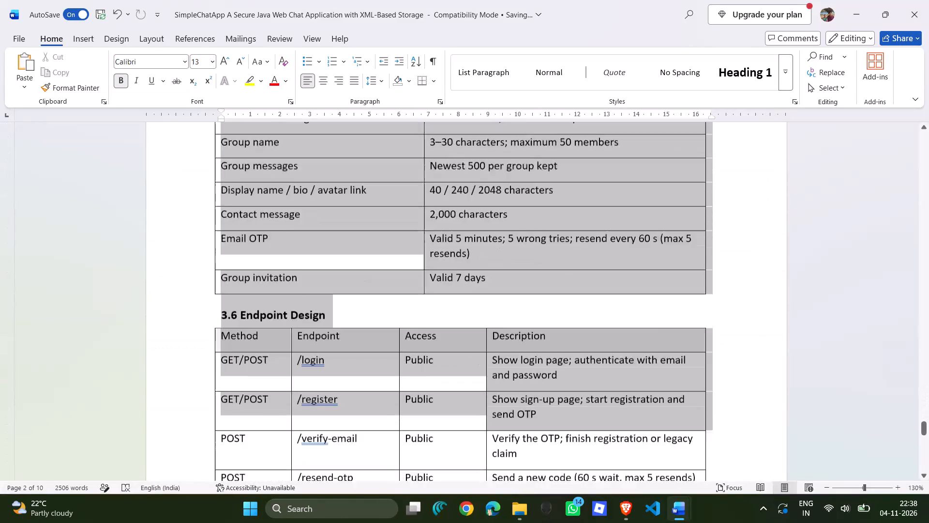
scroll(489, 401, "down", 20)
scroll(489, 401, "down", 11)
left_click_drag(489, 401, 491, 412)
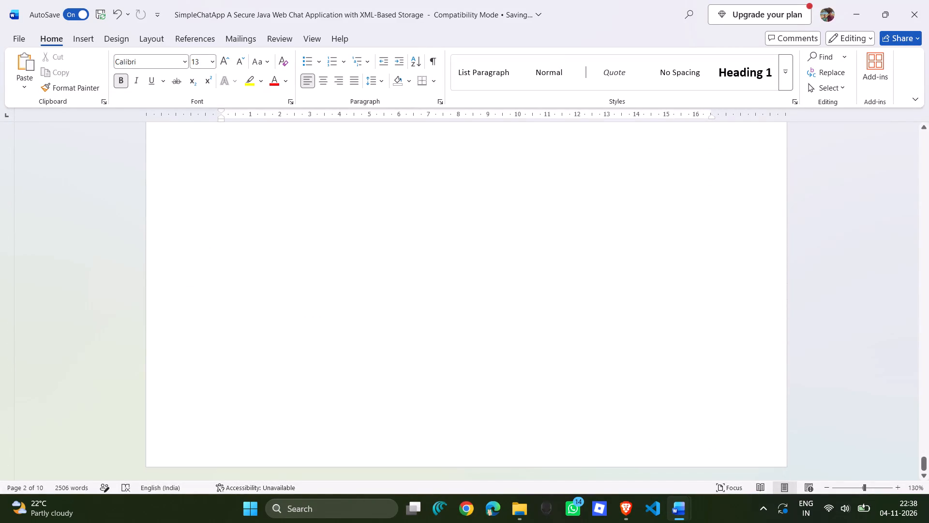
left_click_drag(491, 412, 491, 412)
left_click(190, 62)
left_click(186, 62)
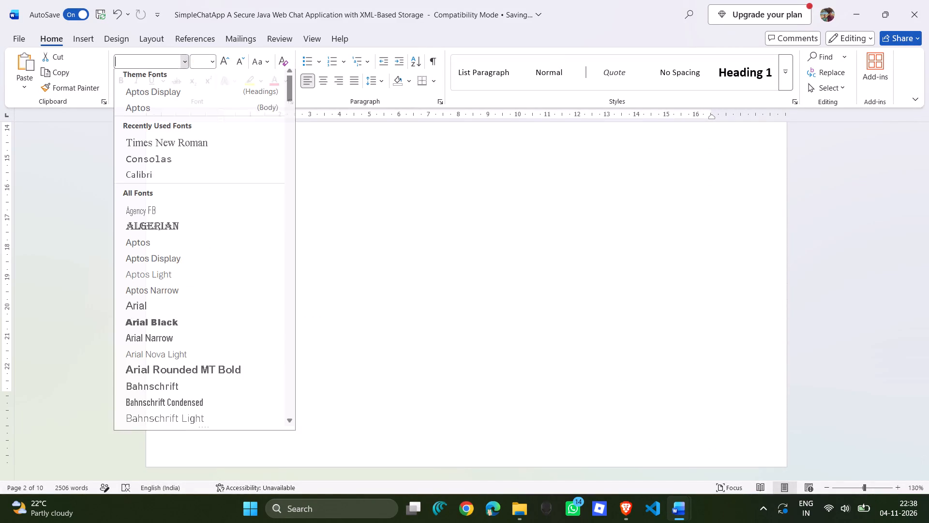
left_click(196, 145)
scroll(566, 261, "up", 2)
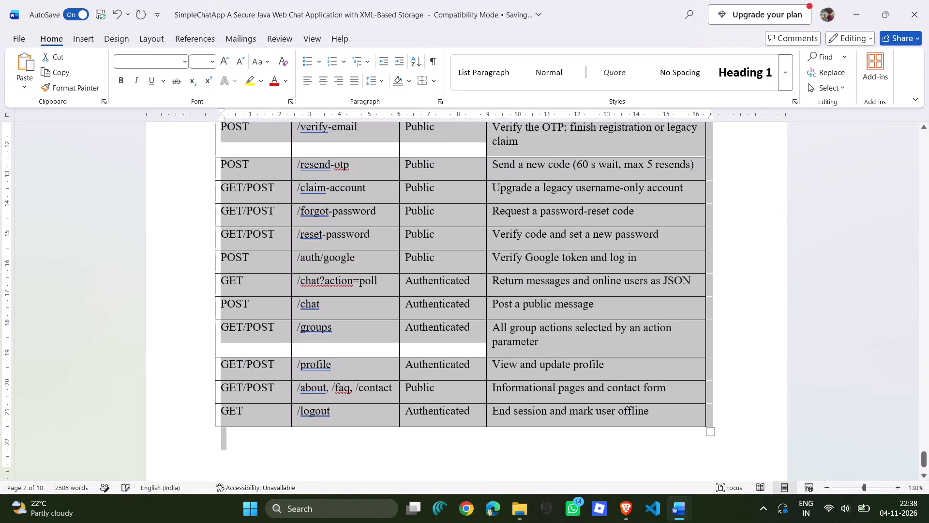
left_click(582, 250)
scroll(582, 250, "up", 4)
left_click(864, 259)
scroll(745, 260, "up", 4)
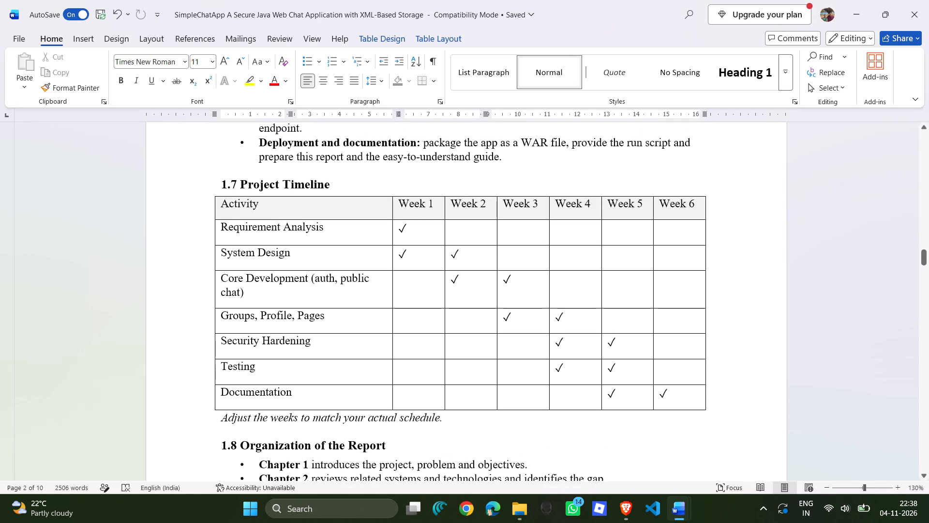
scroll(559, 399, "up", 16)
scroll(559, 399, "up", 11)
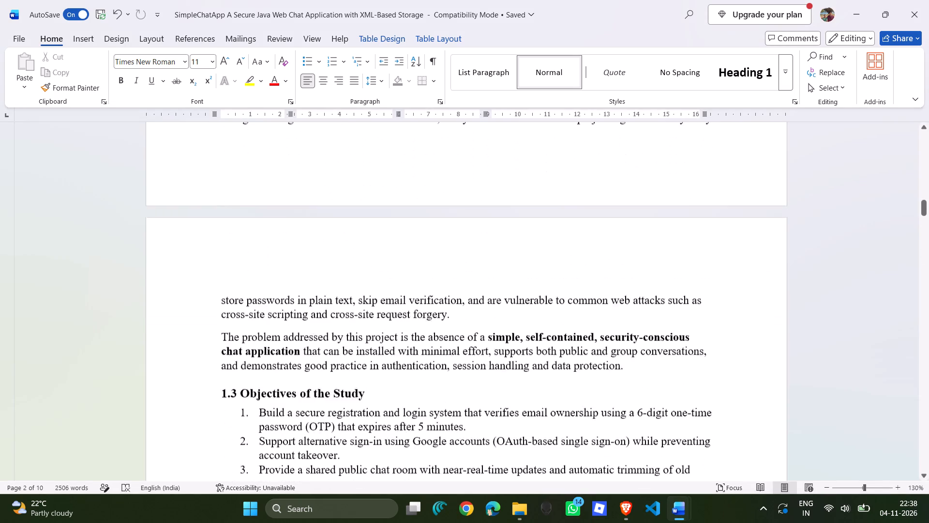
scroll(558, 399, "up", 5)
scroll(558, 399, "up", 16)
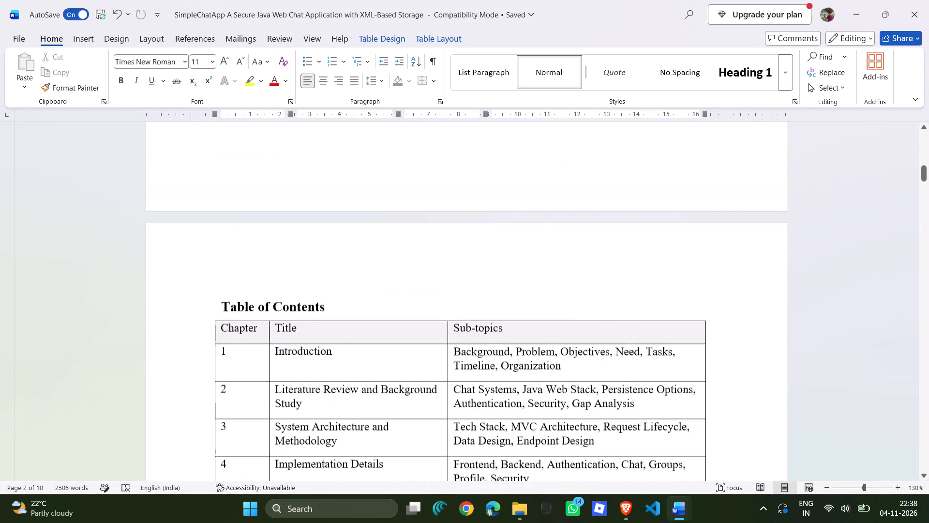
scroll(556, 399, "up", 9)
scroll(556, 399, "down", 14)
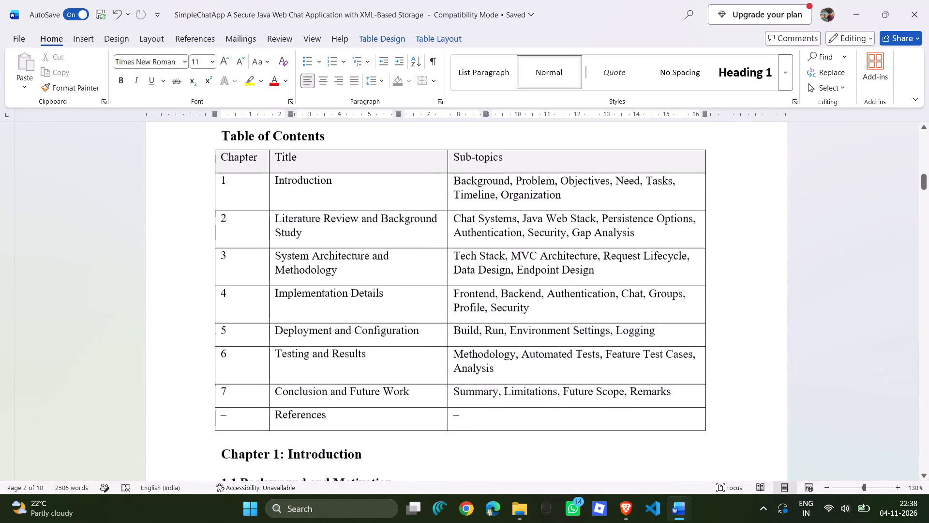
scroll(337, 152, "up", 2)
left_click_drag(336, 201, 227, 199)
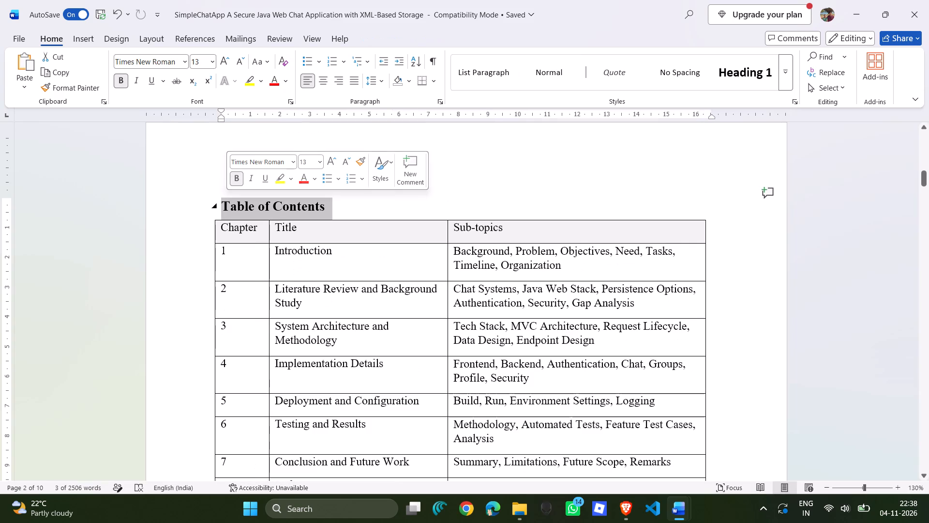
double_click(331, 168)
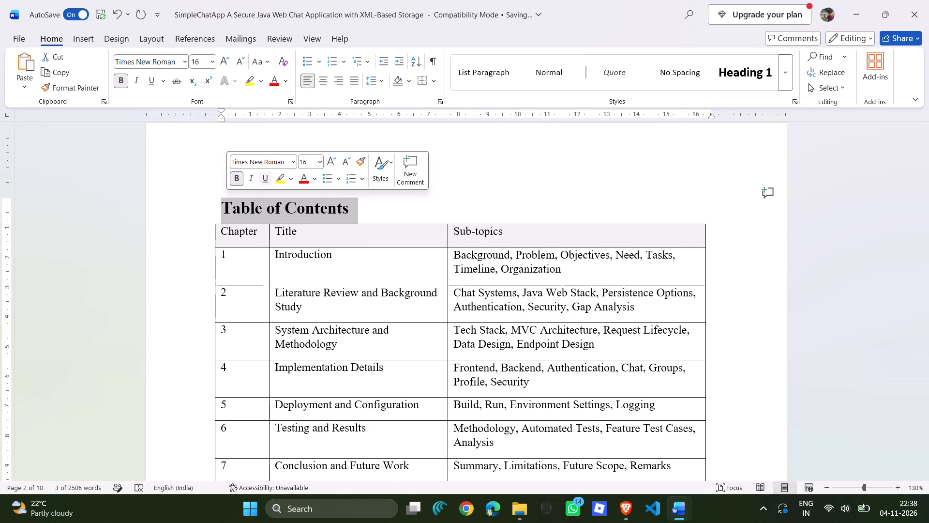
Centre the Table of Contents heading on the page.
scroll(392, 232, "up", 10)
scroll(417, 248, "down", 5)
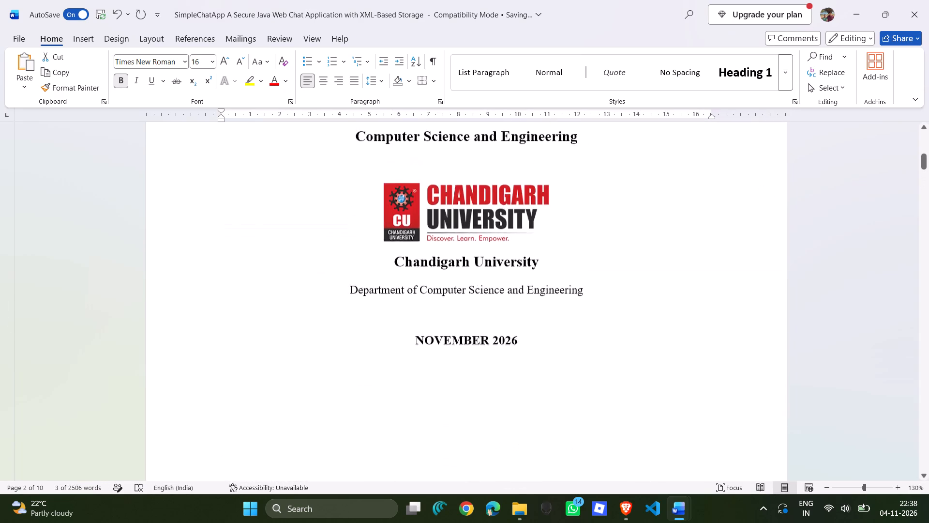
scroll(408, 251, "up", 1)
scroll(408, 252, "down", 5)
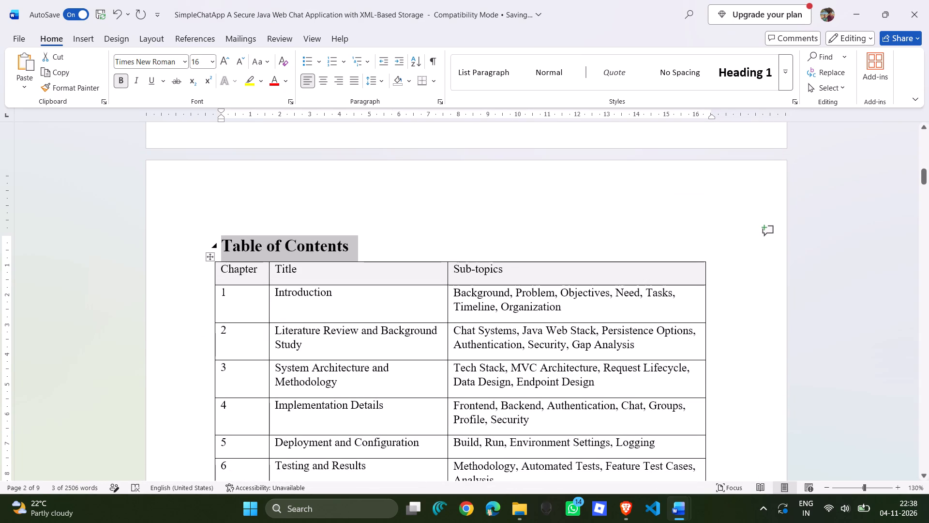
left_click(323, 84)
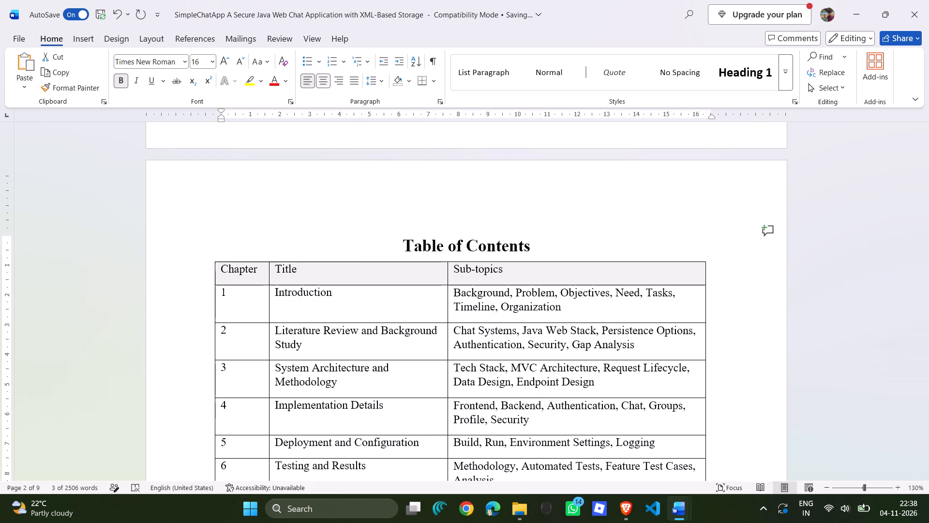
left_click(465, 210)
Clear the text from all three cells of the References row at the end of the contents table.
scroll(556, 226, "down", 7)
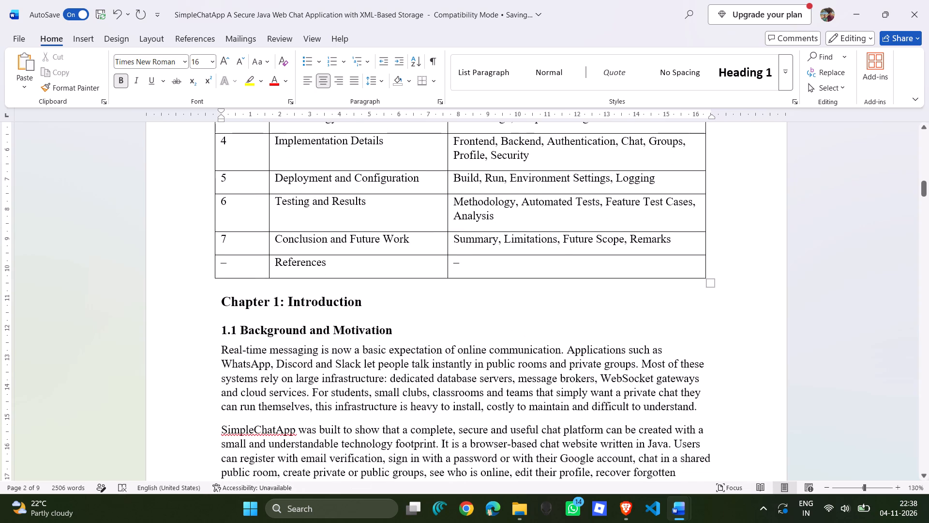
scroll(476, 220, "down", 2)
scroll(466, 220, "up", 4)
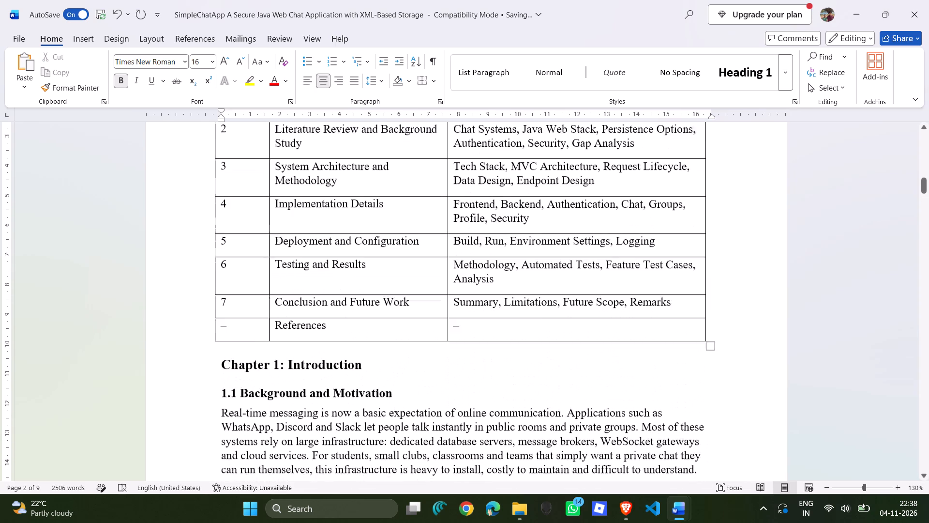
left_click(688, 345)
key("BackSpace")
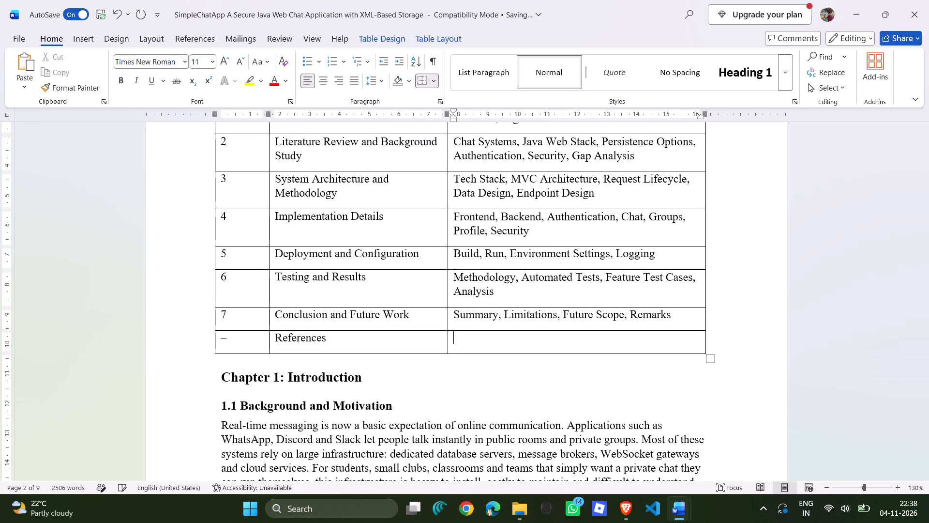
left_click(363, 337)
key("ctrl+BackSpace")
key("ctrl+BackSpace")
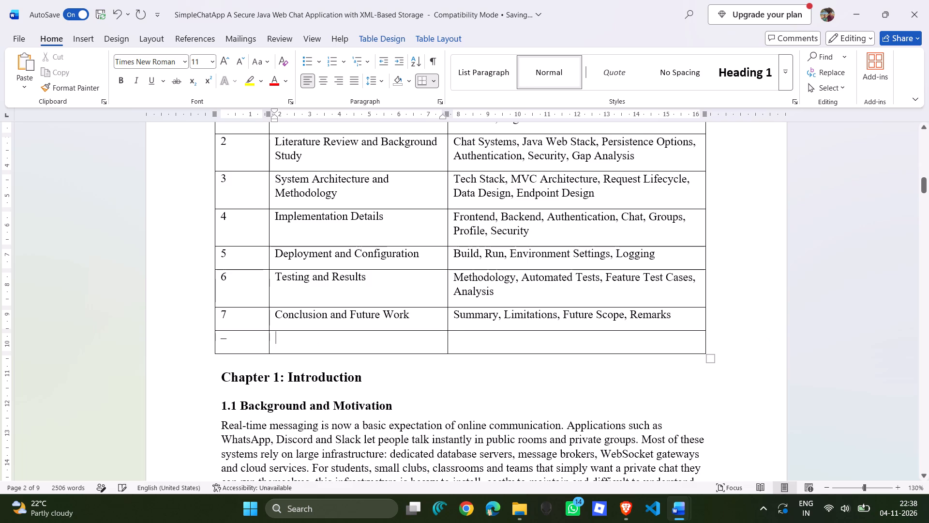
key("ctrl+BackSpace")
left_click(237, 334)
key("ctrl+BackSpace")
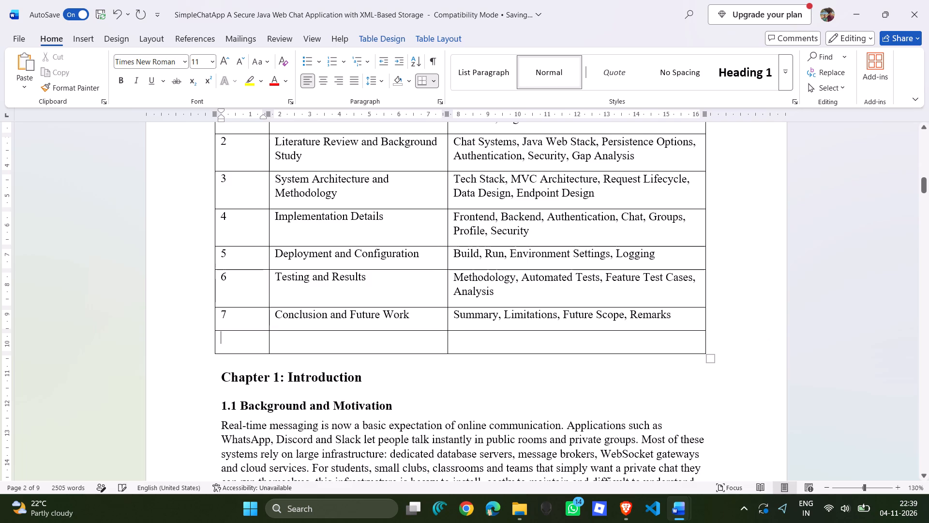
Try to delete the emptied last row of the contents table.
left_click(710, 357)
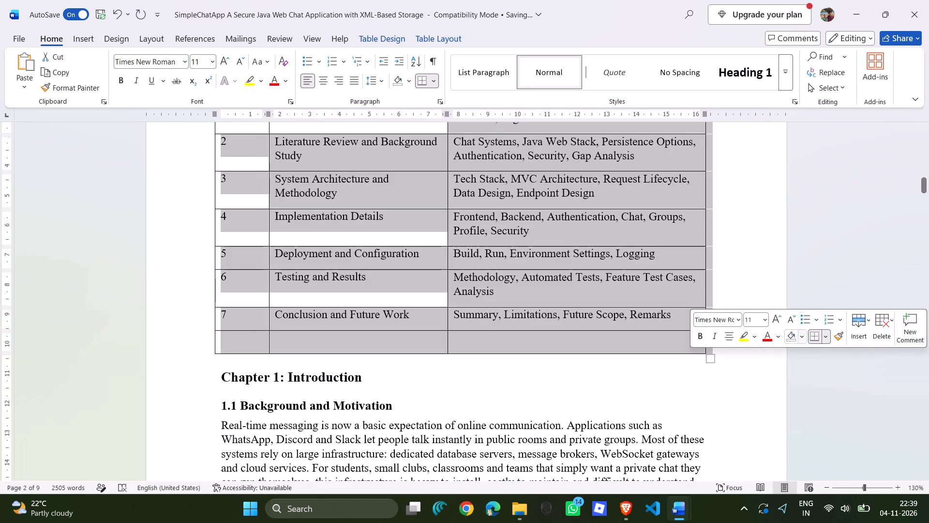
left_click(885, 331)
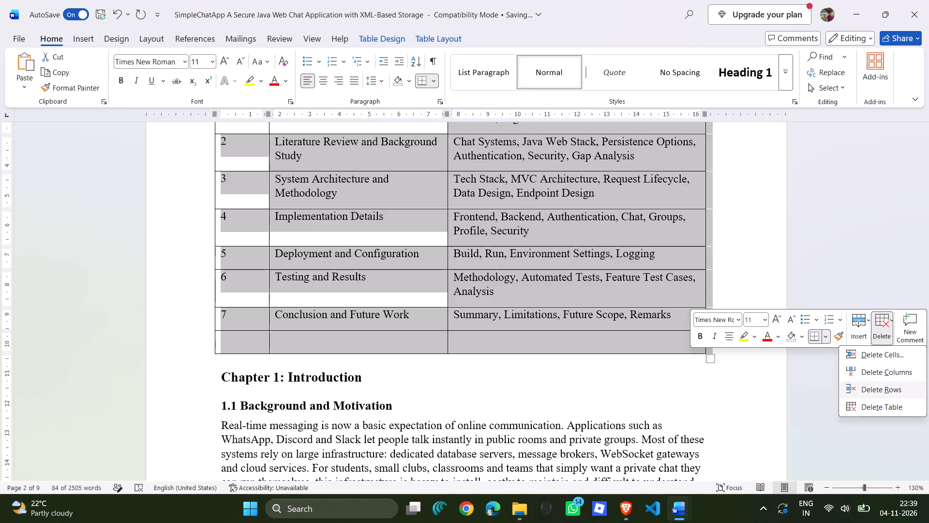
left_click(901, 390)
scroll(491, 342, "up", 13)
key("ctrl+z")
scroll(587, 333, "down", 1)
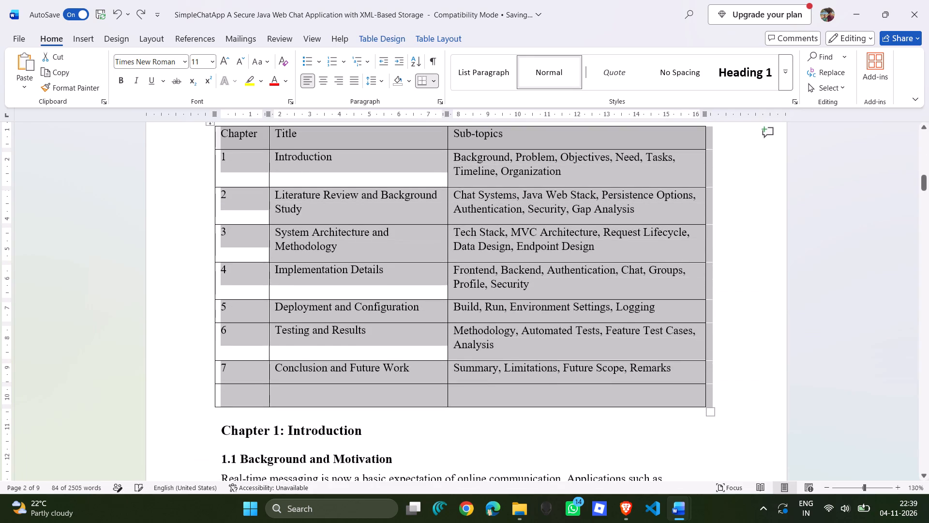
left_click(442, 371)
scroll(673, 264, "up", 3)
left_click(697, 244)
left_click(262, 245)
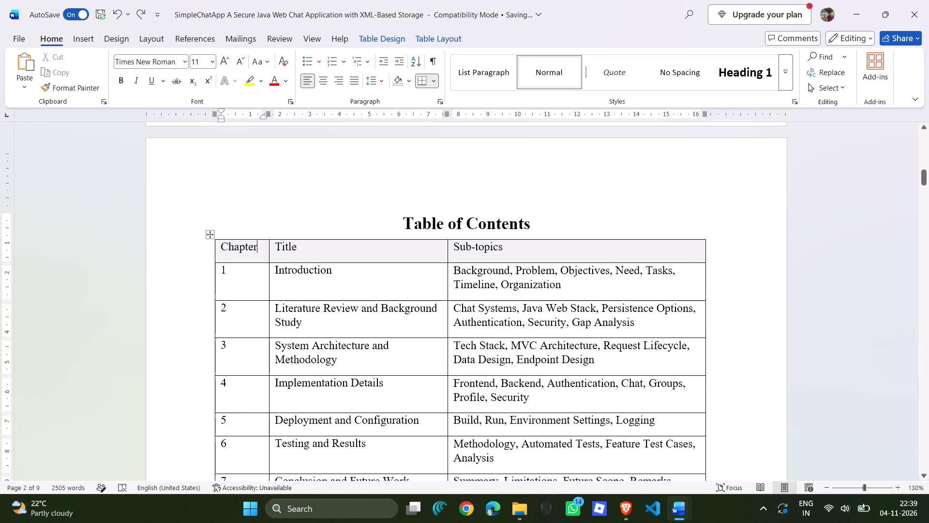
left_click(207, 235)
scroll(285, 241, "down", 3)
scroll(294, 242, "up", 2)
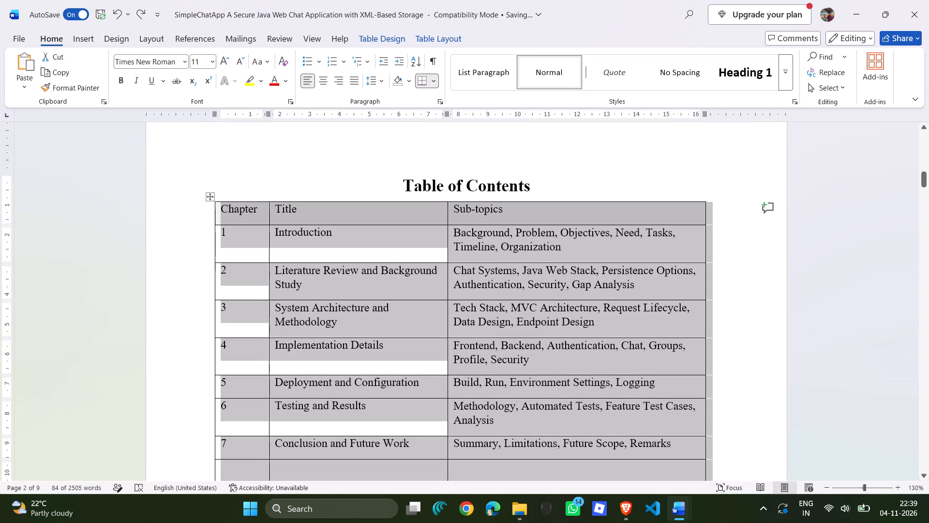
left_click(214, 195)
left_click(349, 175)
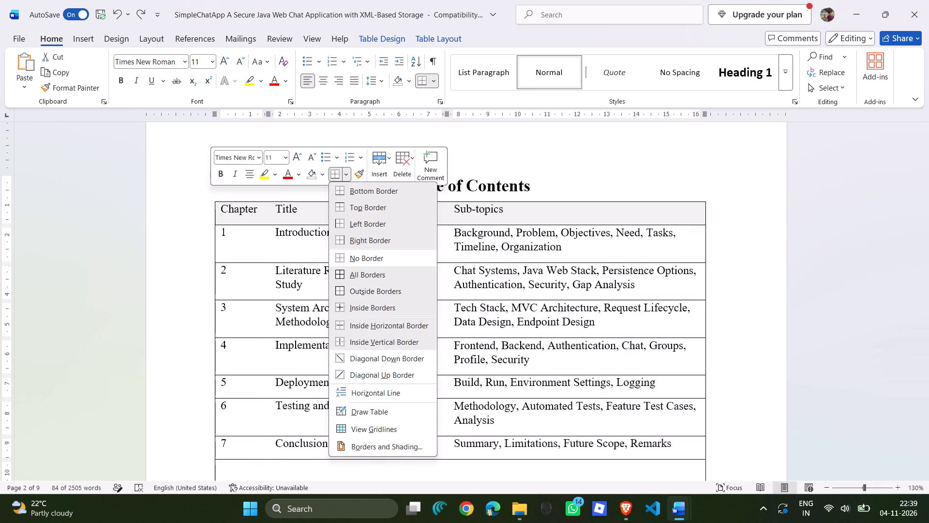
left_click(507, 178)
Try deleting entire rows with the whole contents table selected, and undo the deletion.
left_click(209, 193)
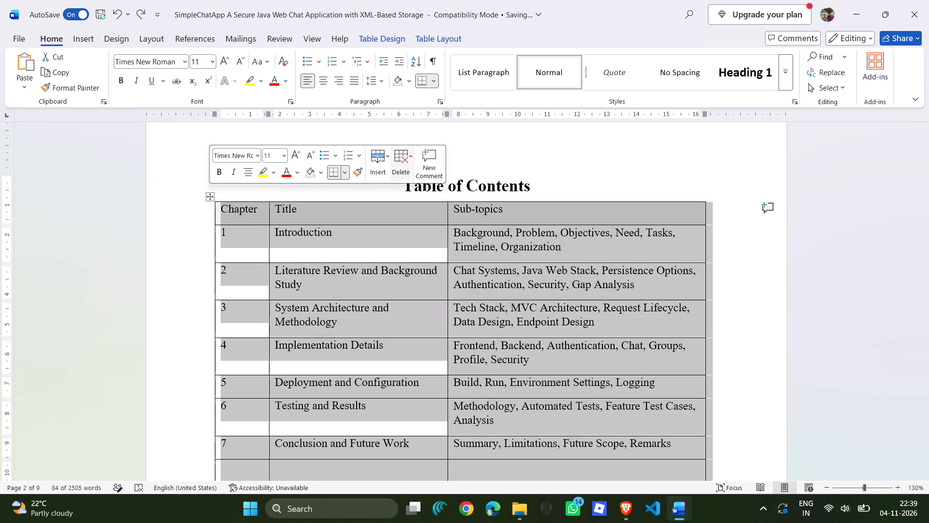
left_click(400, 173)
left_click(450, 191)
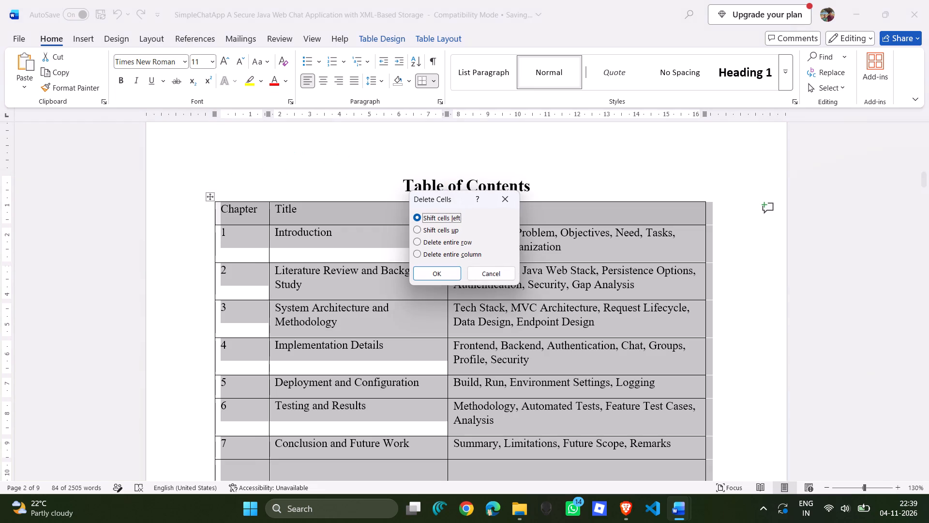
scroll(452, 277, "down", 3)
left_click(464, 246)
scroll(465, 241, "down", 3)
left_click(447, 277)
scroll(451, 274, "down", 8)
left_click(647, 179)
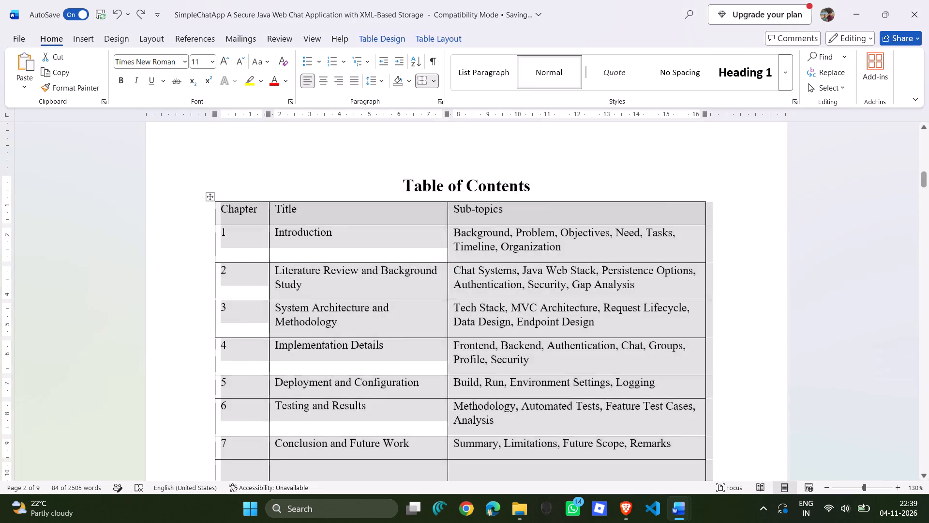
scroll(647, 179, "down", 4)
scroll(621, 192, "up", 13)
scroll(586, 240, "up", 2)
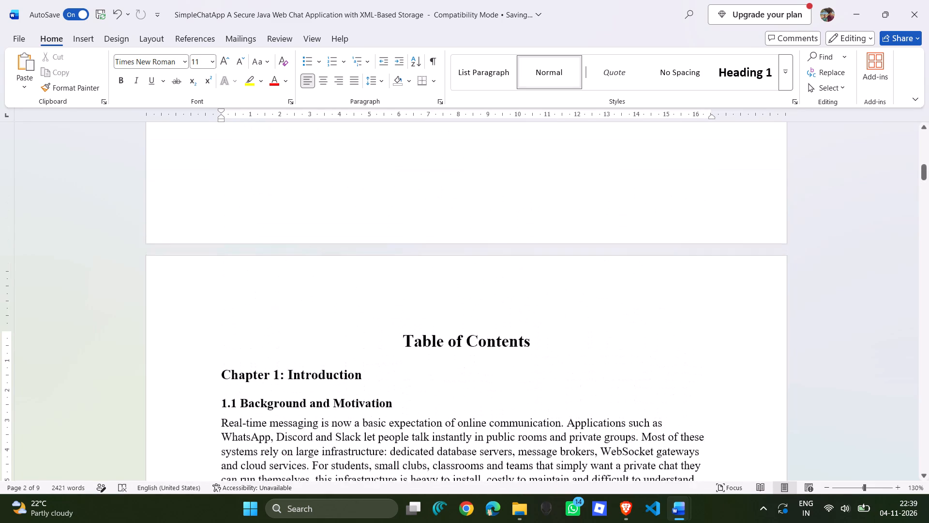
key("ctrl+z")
Delete the empty last row of the contents table, below the Conclusion and Future Work row.
scroll(504, 239, "down", 7)
left_click(395, 278)
left_click(358, 359)
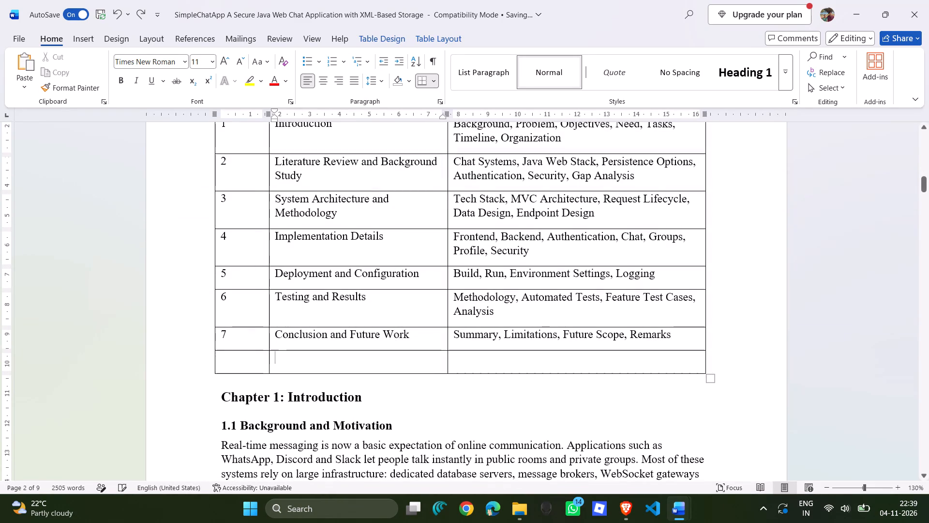
left_click(463, 349)
left_click(459, 358)
left_click(325, 350)
left_click(255, 362)
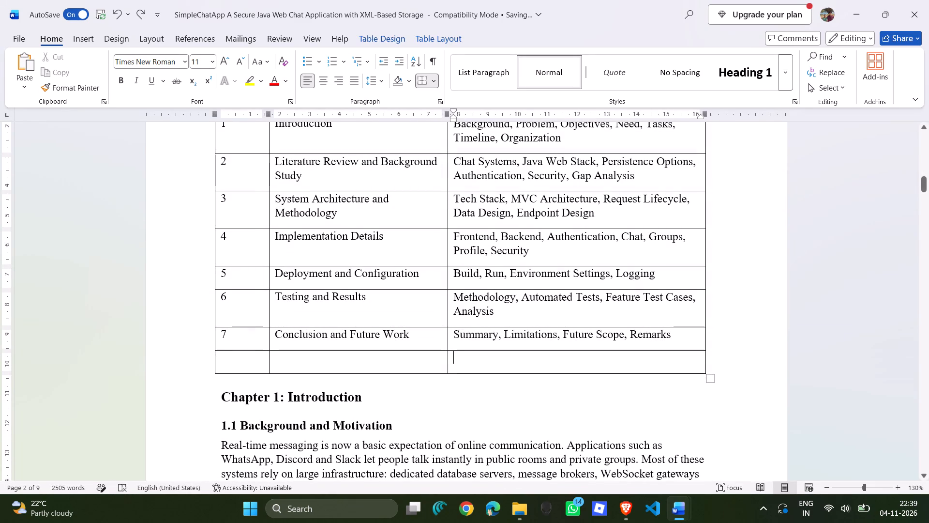
left_click_drag(233, 357, 603, 373)
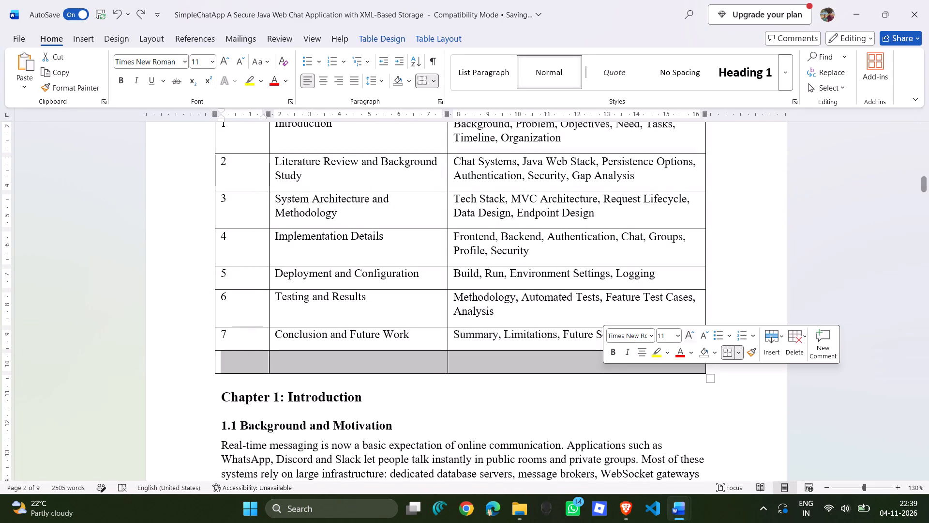
scroll(205, 179, "up", 3)
left_click(211, 203)
scroll(252, 215, "up", 2)
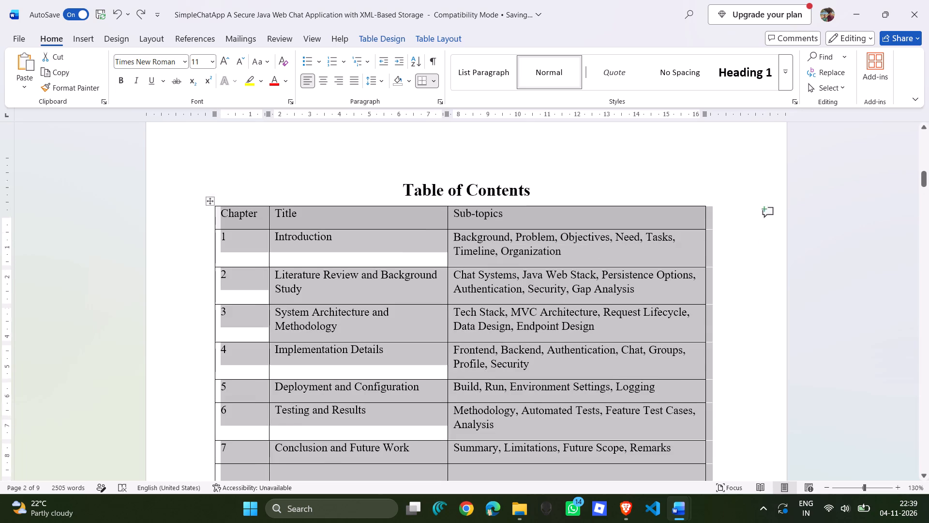
scroll(312, 276, "down", 6)
left_click(310, 278)
left_click_drag(252, 325, 543, 327)
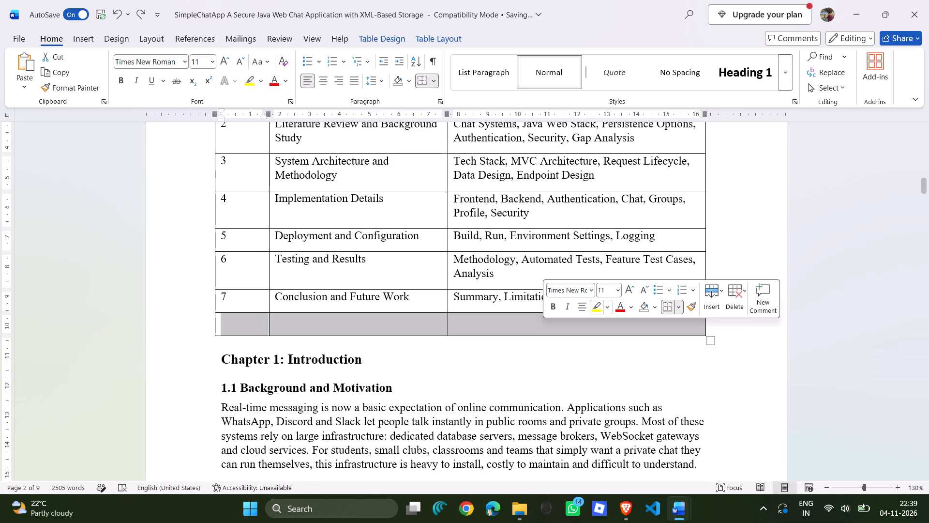
left_click(738, 303)
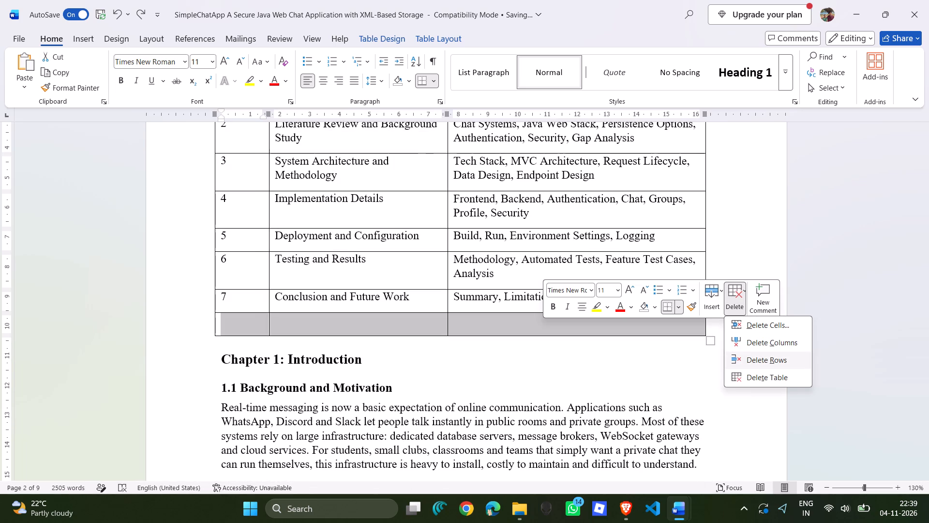
left_click(776, 358)
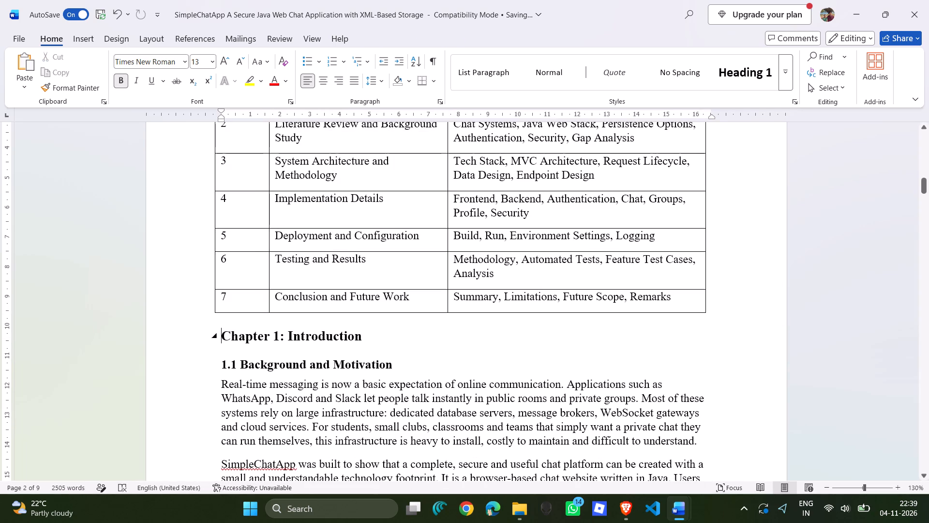
Enlarge the "Chapter 1: Introduction" heading to 16 pt.
left_click_drag(393, 334, 218, 333)
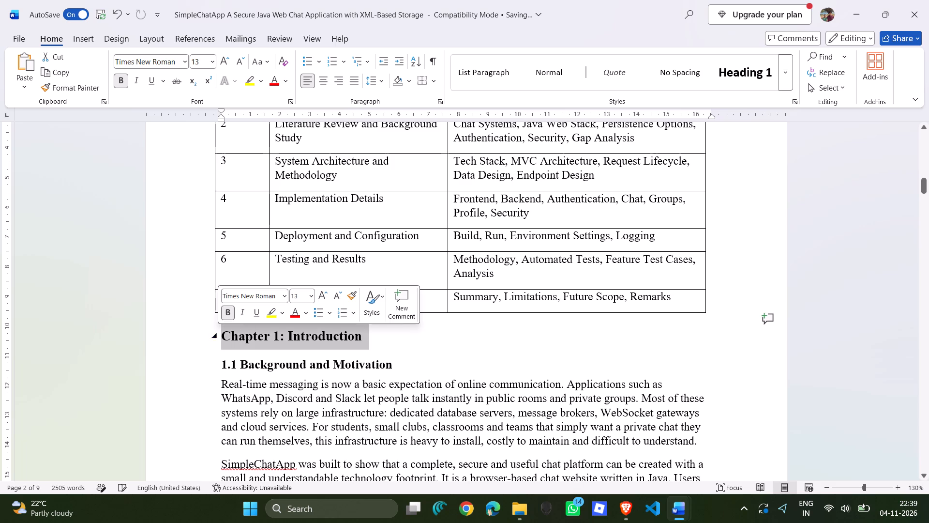
left_click(320, 296)
left_click(324, 294)
left_click(364, 343)
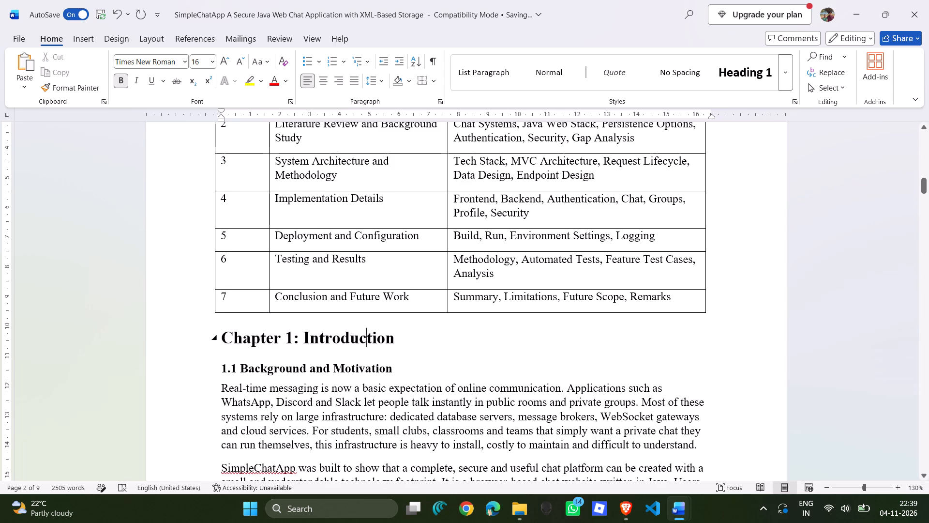
Examine the contents page, comparing the Table of Contents heading's formatting with the Chapter 1 heading.
scroll(404, 346, "up", 4)
scroll(405, 341, "down", 1)
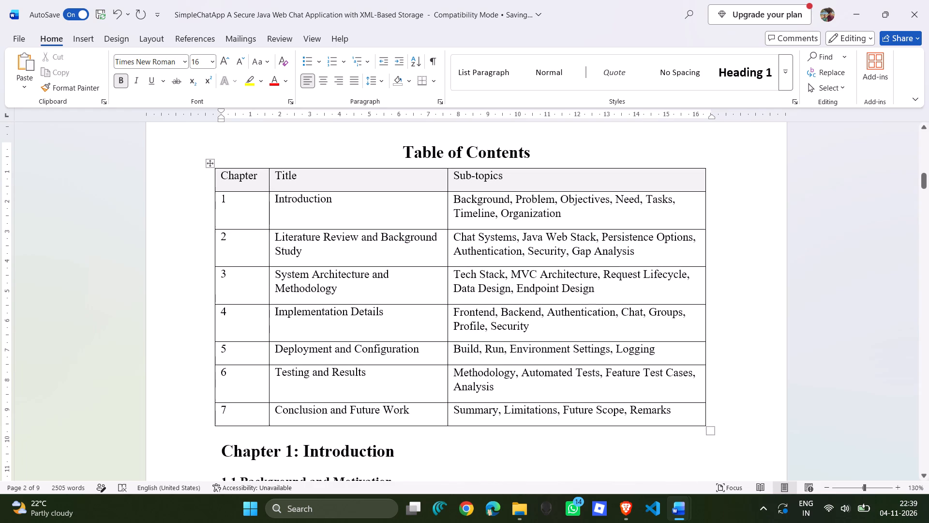
scroll(401, 333, "down", 2)
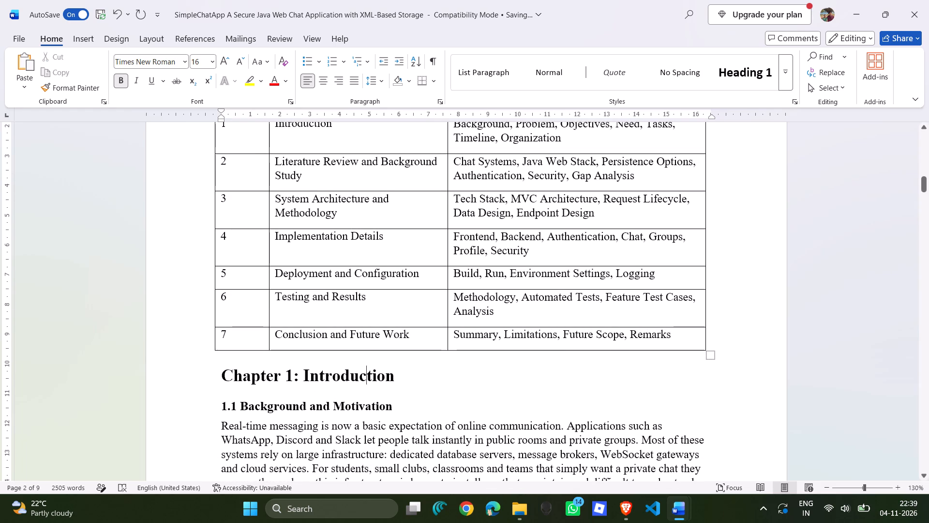
scroll(394, 321, "up", 4)
left_click(382, 246)
left_click(482, 236)
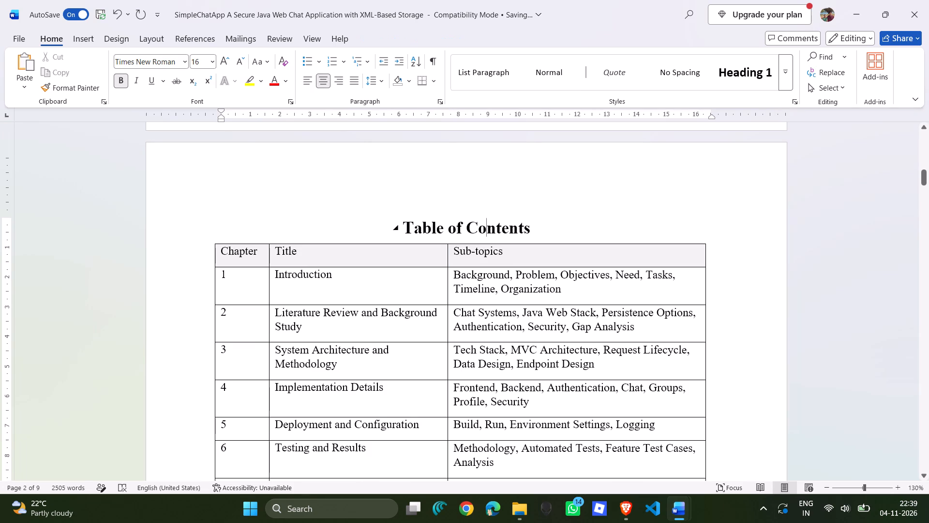
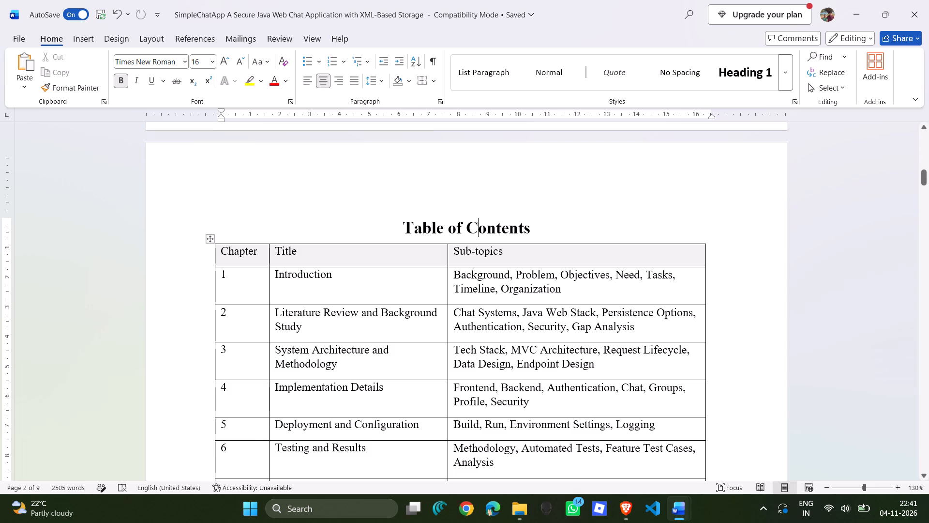
scroll(496, 305, "down", 1)
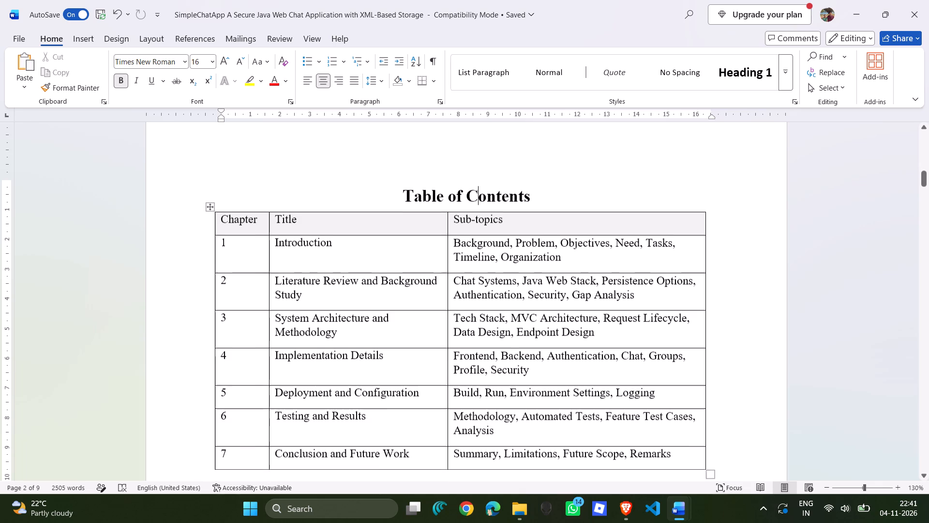
left_click(502, 302)
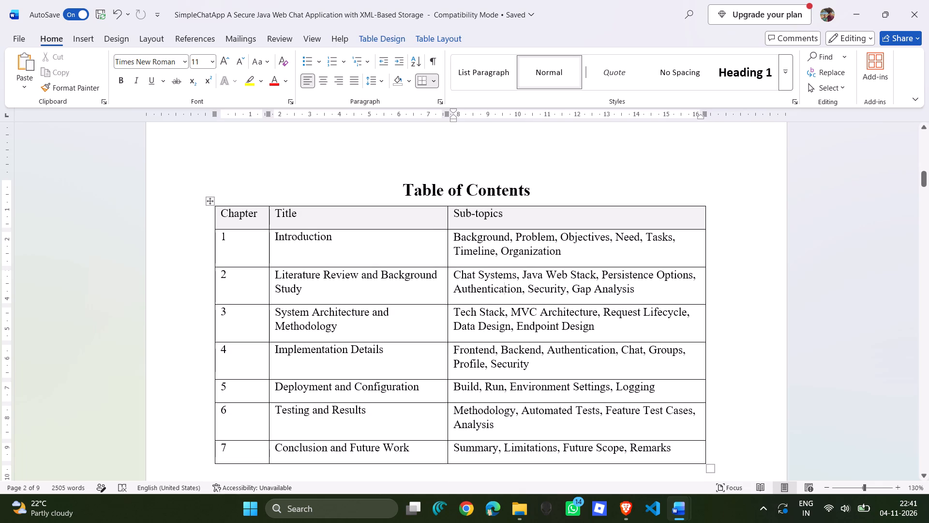
scroll(487, 292, "down", 9)
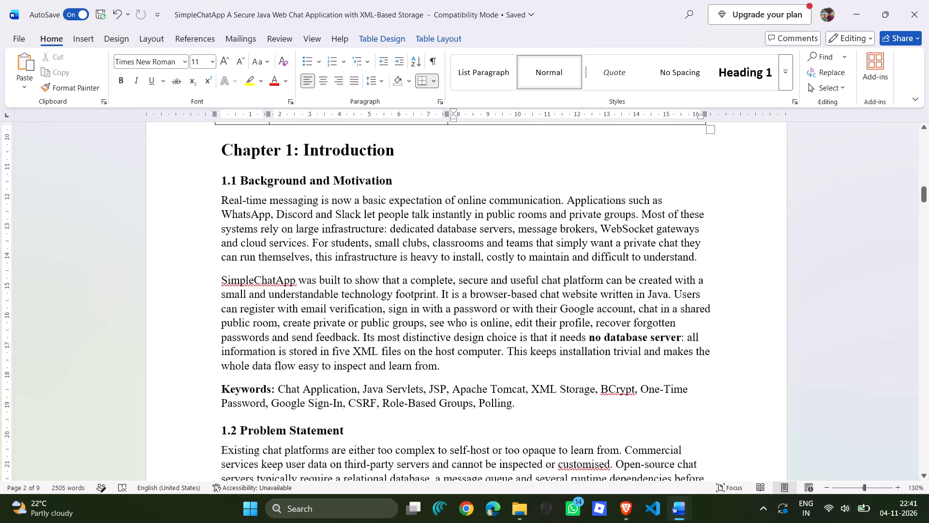
left_click_drag(423, 182, 223, 183)
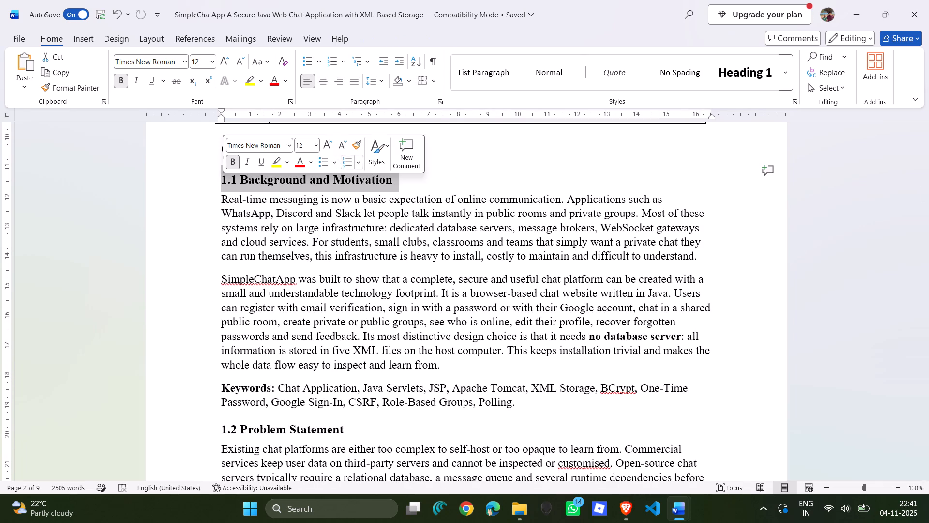
left_click(465, 198)
left_click(219, 212)
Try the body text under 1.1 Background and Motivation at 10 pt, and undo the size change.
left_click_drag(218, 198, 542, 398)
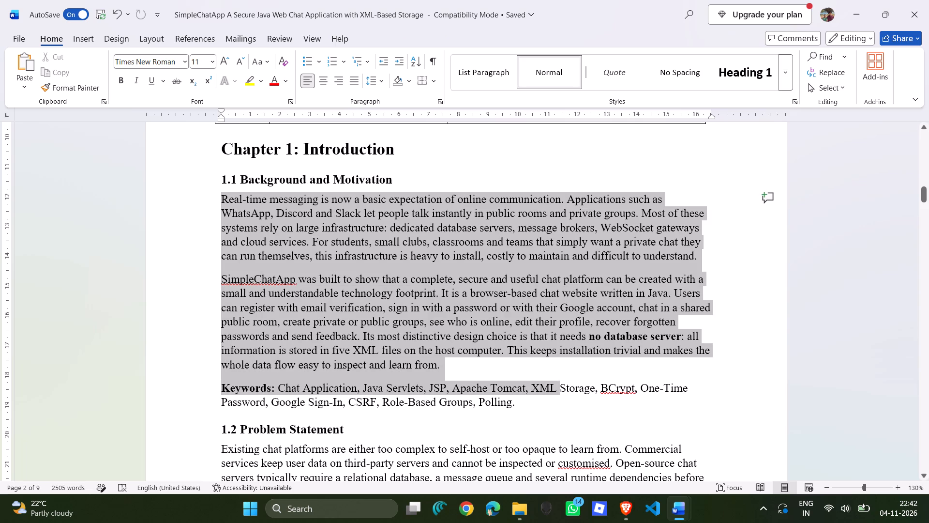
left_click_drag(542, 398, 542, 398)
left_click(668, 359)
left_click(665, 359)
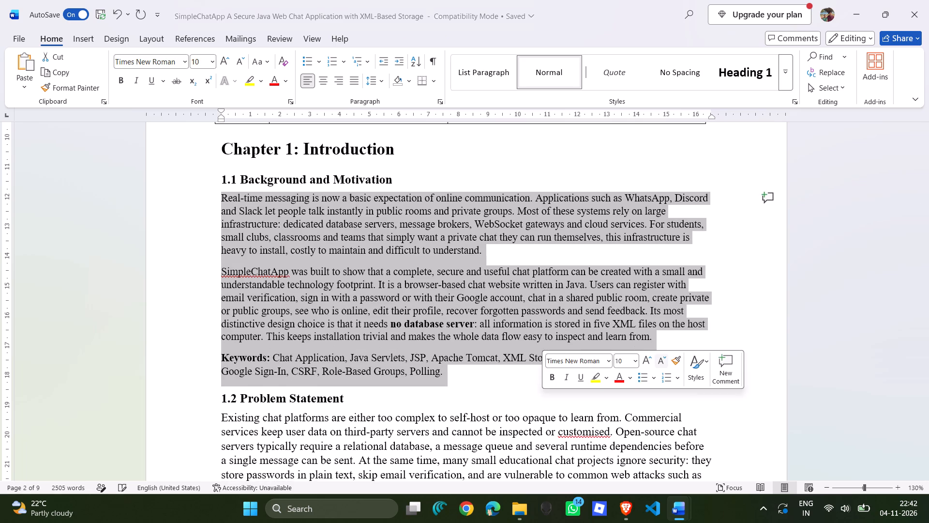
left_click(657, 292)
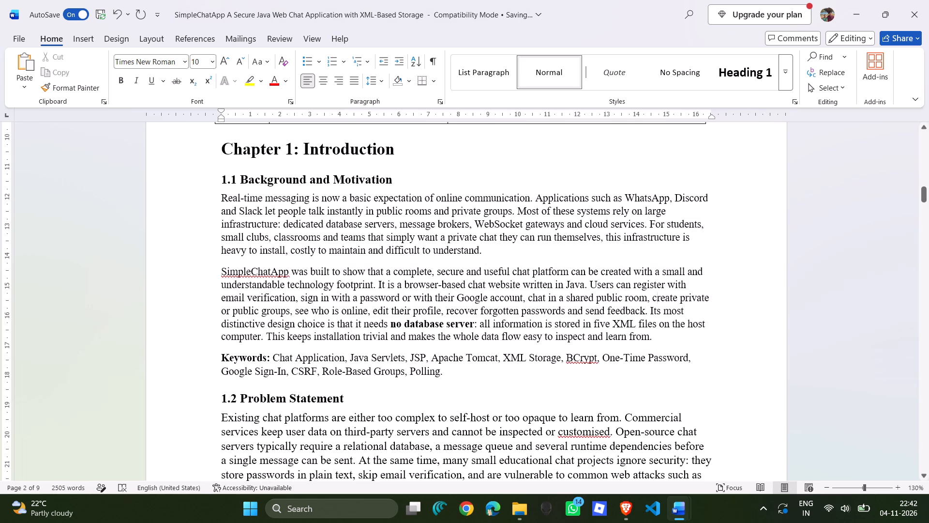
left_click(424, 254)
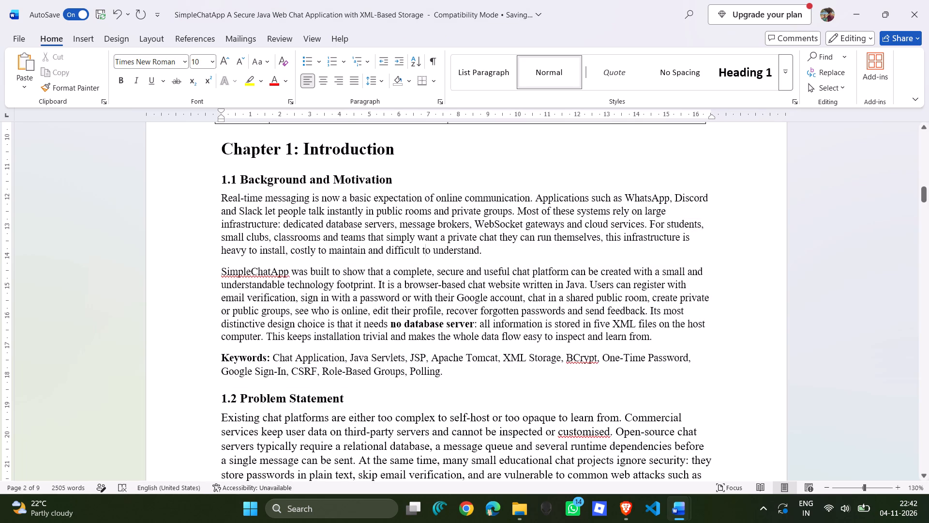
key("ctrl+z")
Delete the italic note "Adjust the weeks to match your actual schedule." below the 1.7 Project Timeline table.
left_click(451, 281)
scroll(400, 262, "down", 4)
left_click(266, 273)
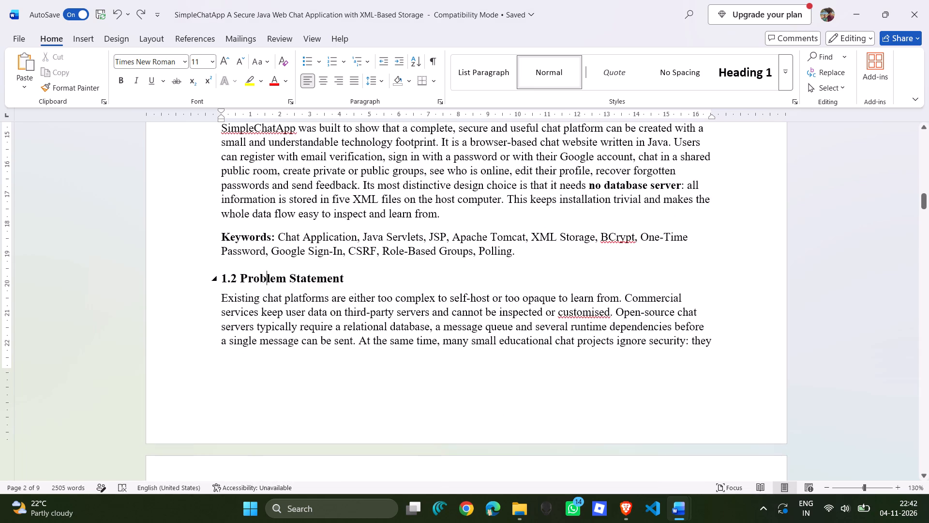
scroll(291, 281, "down", 17)
scroll(299, 284, "down", 5)
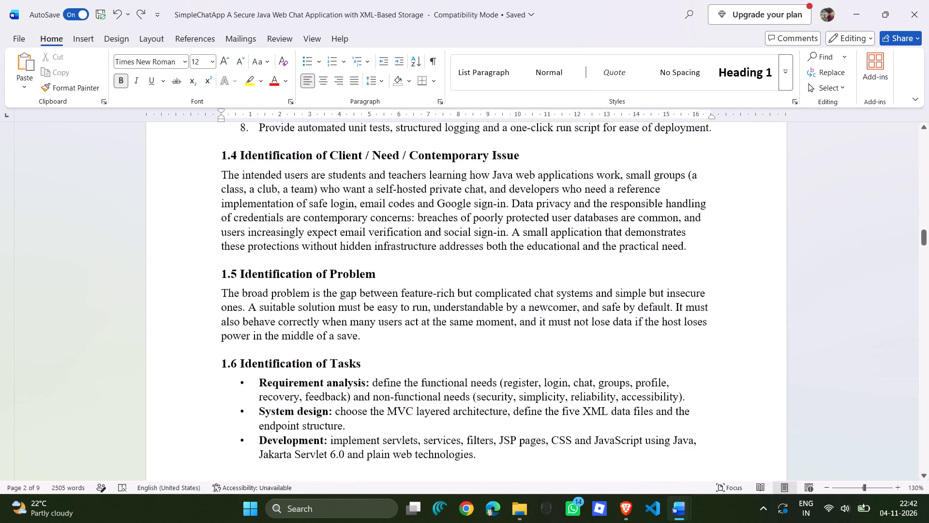
scroll(299, 284, "down", 13)
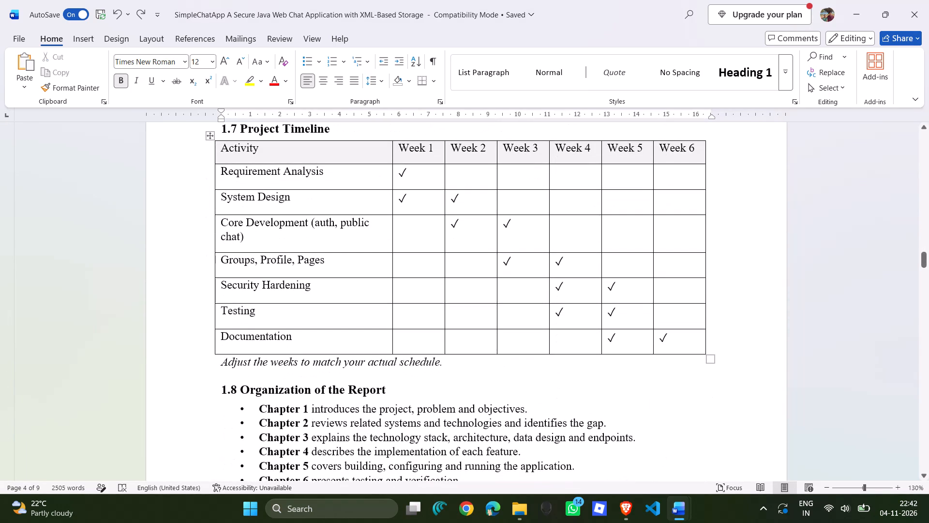
left_click_drag(464, 369, 220, 365)
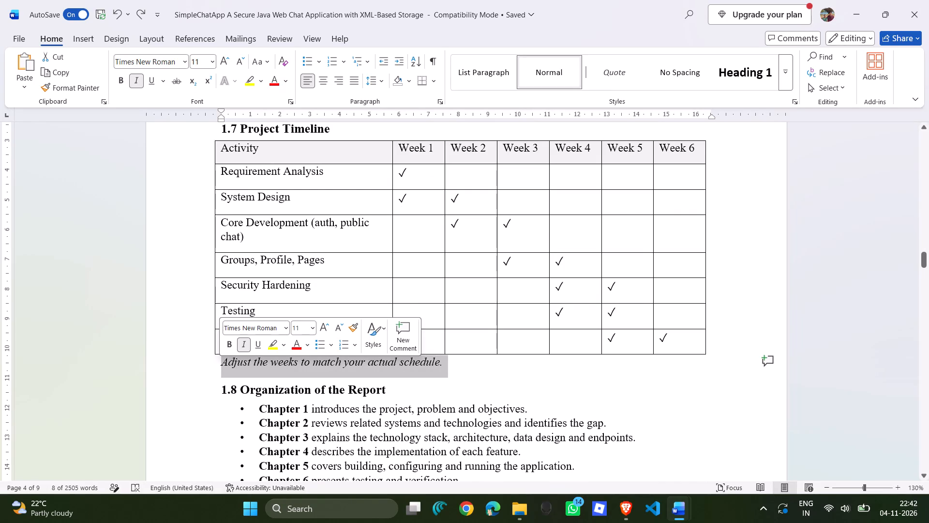
key("BackSpace")
Review the report from 1.8 Organization of the Report through Chapter 2 to the 3.1 Technology Stack table.
scroll(504, 301, "down", 7)
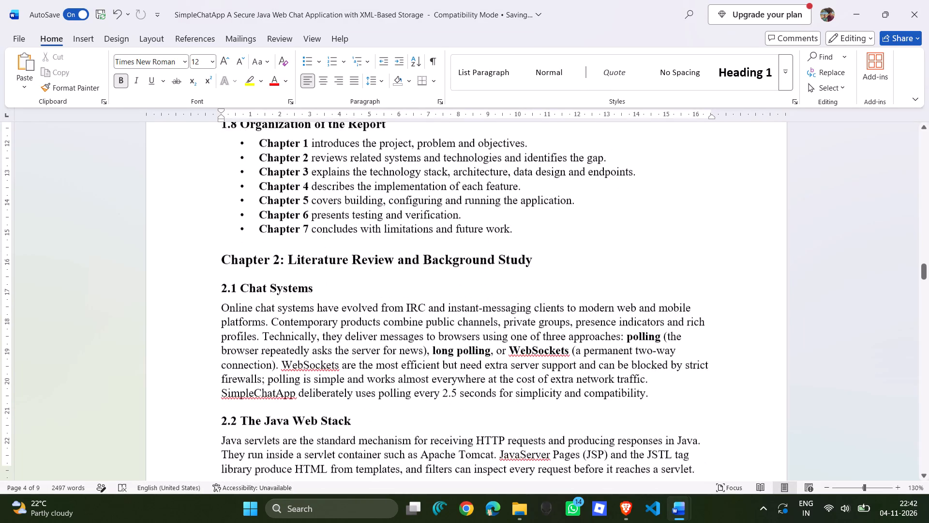
scroll(507, 292, "down", 13)
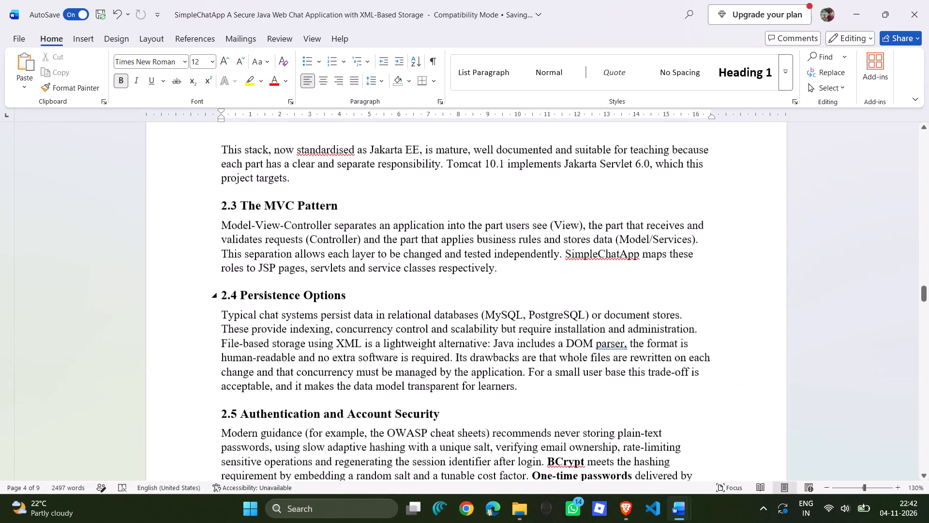
scroll(487, 285, "down", 16)
scroll(460, 277, "down", 10)
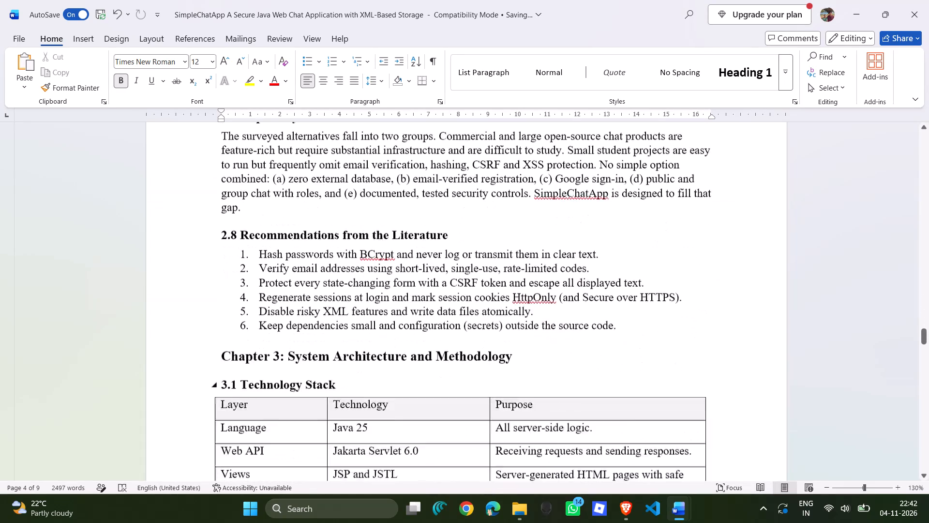
scroll(455, 275, "up", 1)
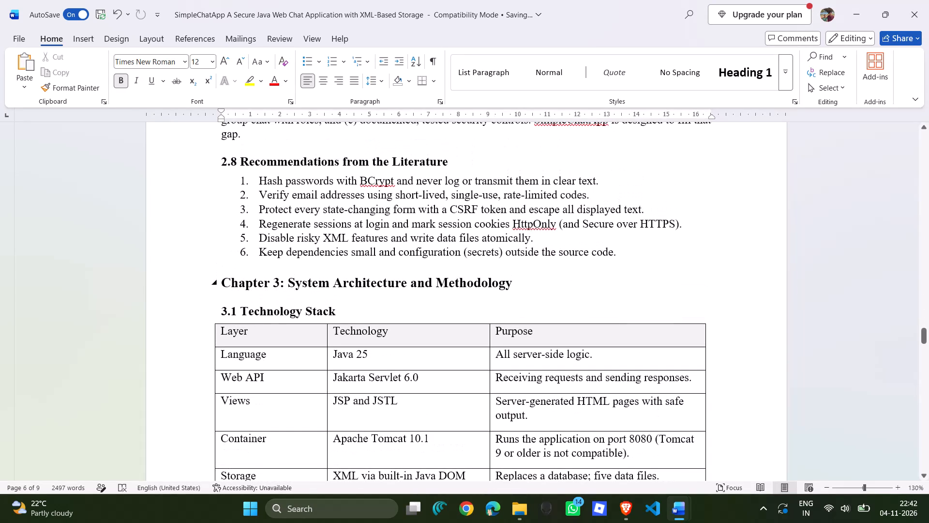
scroll(454, 275, "up", 2)
scroll(454, 275, "down", 11)
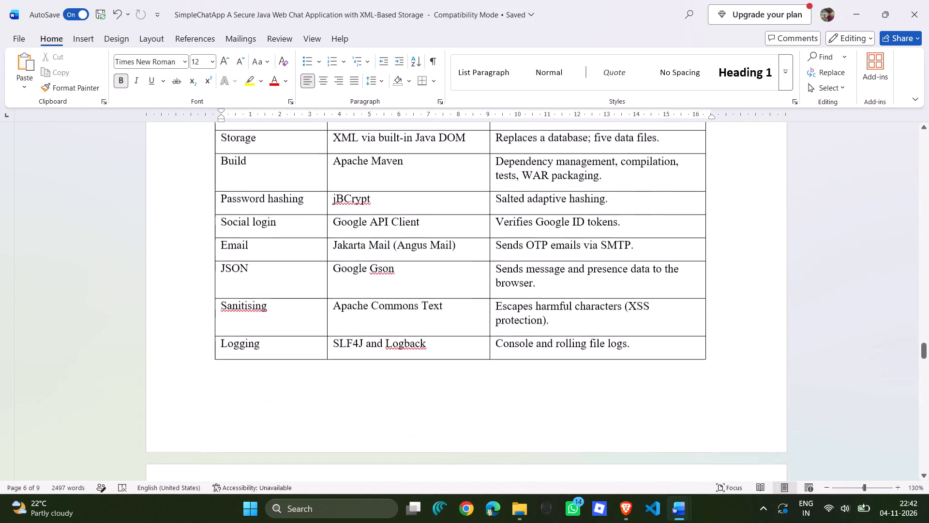
Delete the italic placeholder "[Insert System Architecture Diagram here: ...]" above the 3.3 Request Lifecycle heading.
scroll(454, 273, "down", 13)
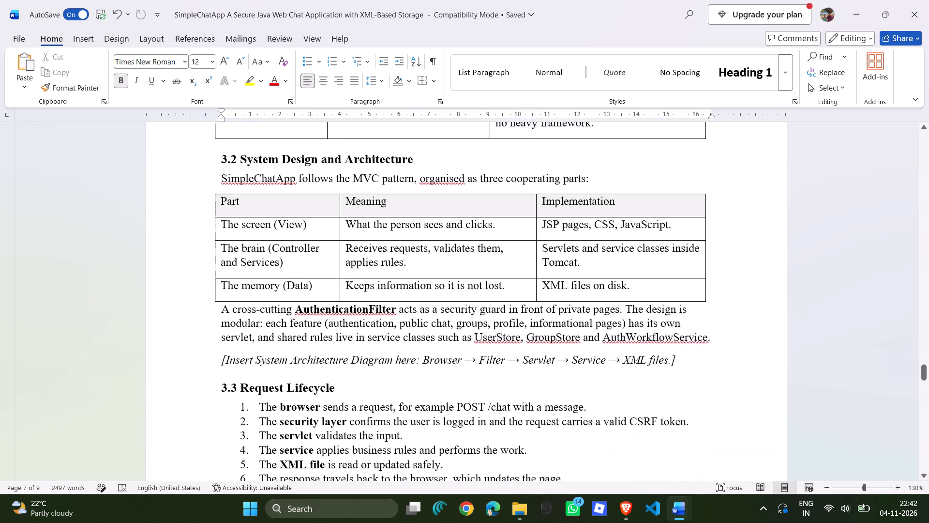
scroll(452, 271, "down", 4)
left_click_drag(685, 209, 454, 211)
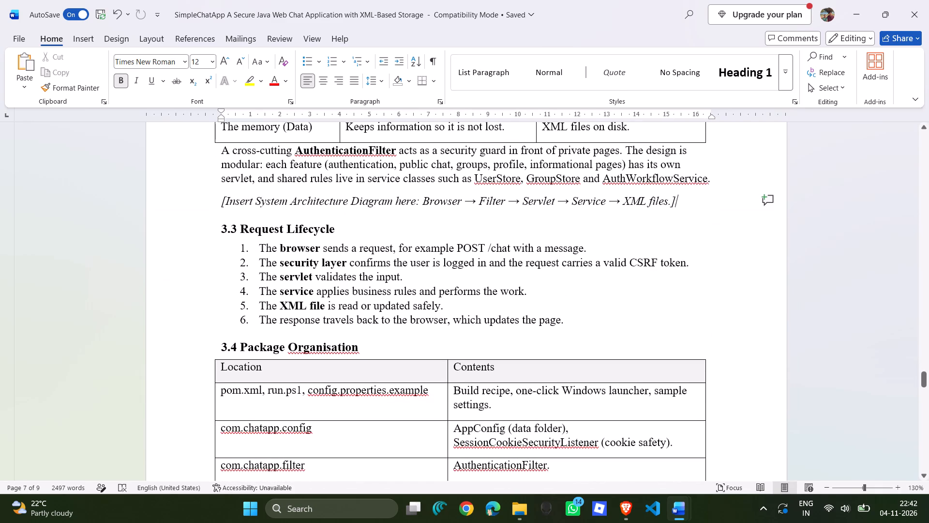
left_click_drag(454, 211, 223, 206)
key("BackSpace")
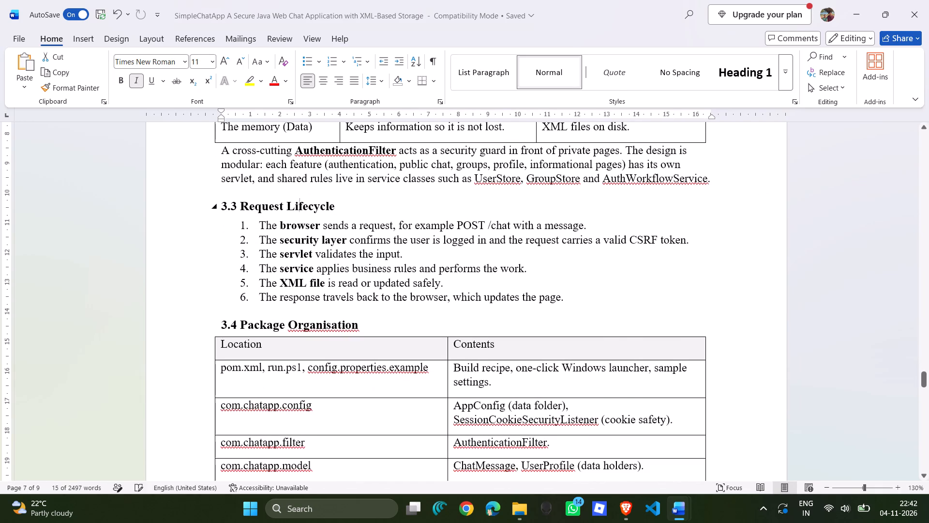
Review the rest of the SimpleChatApp report from 3.3 Request Lifecycle to the end of the 3.6 Endpoint Design table.
scroll(362, 188, "down", 3)
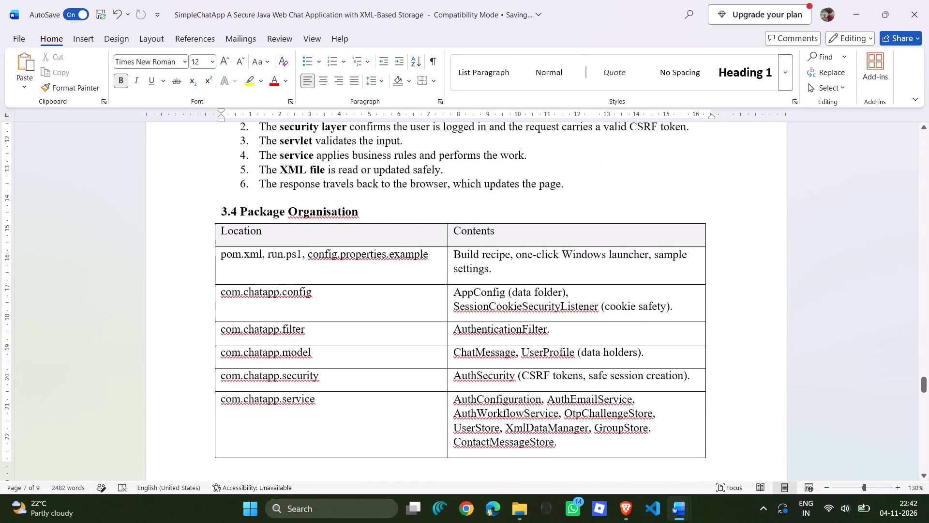
scroll(363, 187, "down", 18)
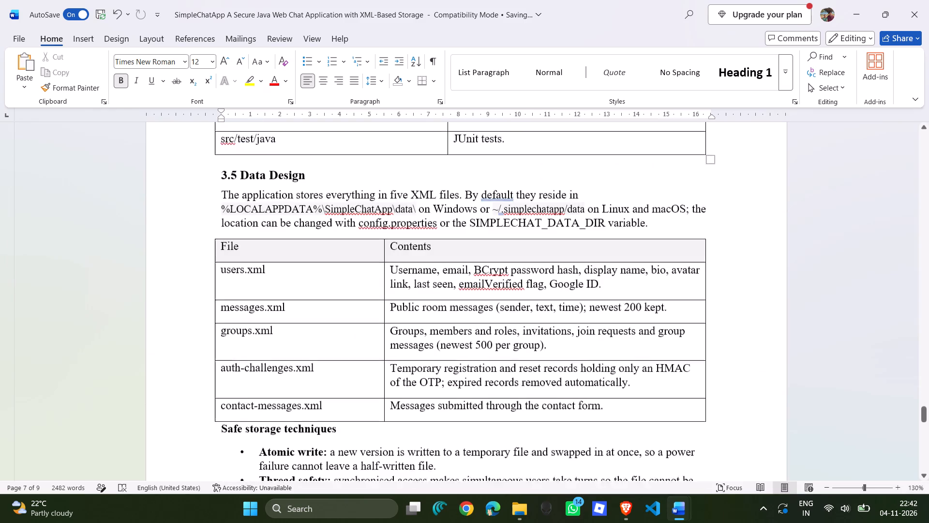
scroll(367, 180, "down", 15)
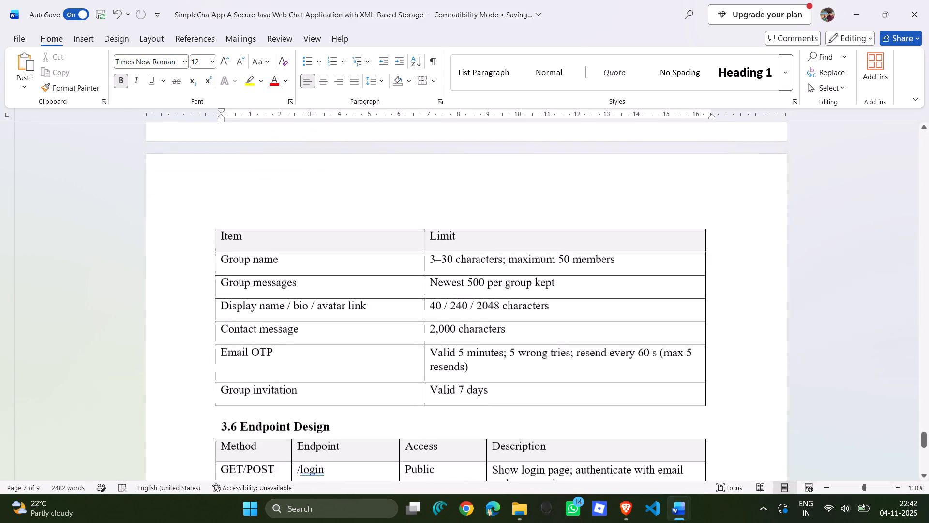
scroll(372, 179, "down", 14)
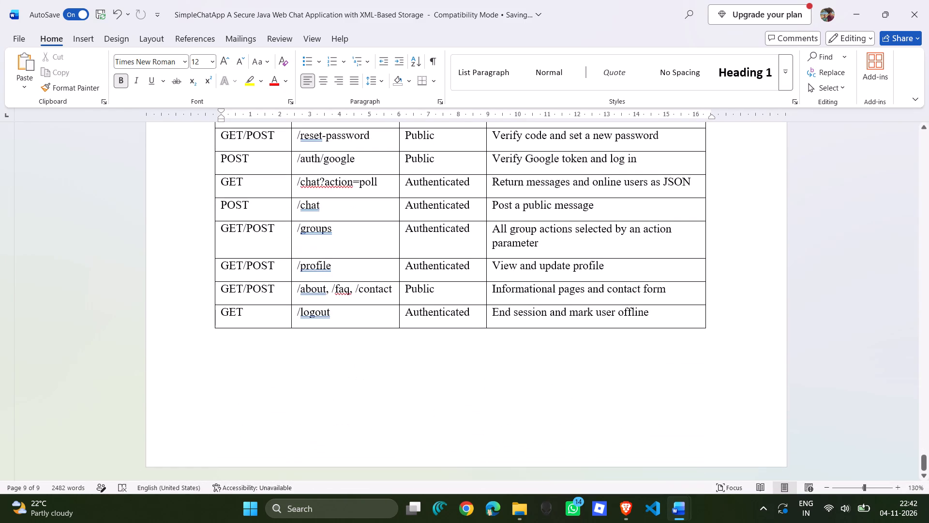
scroll(373, 177, "down", 7)
Look through the closing pages of the global health statistics report, including its references section, and close that document.
left_click(688, 504)
left_click(729, 434)
scroll(603, 347, "down", 5)
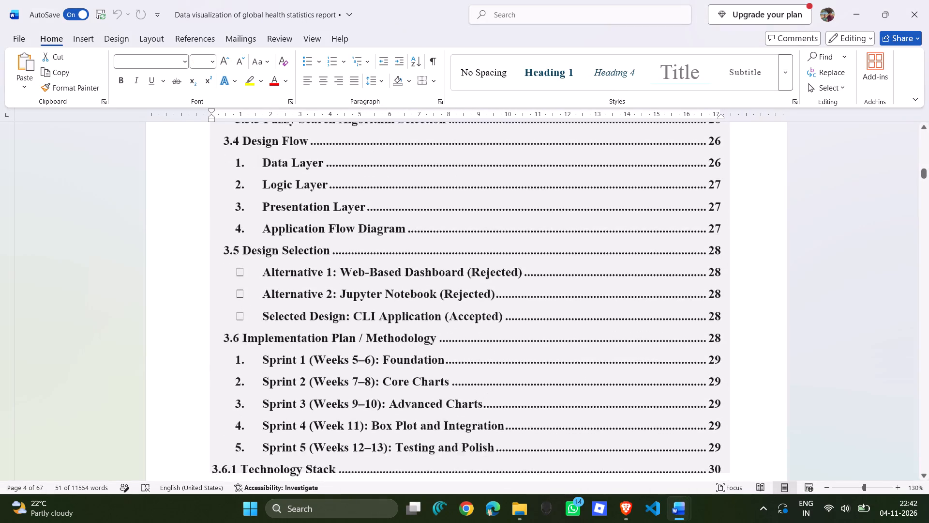
scroll(589, 344, "down", 3)
left_click_drag(927, 175, 928, 442)
scroll(756, 343, "down", 5)
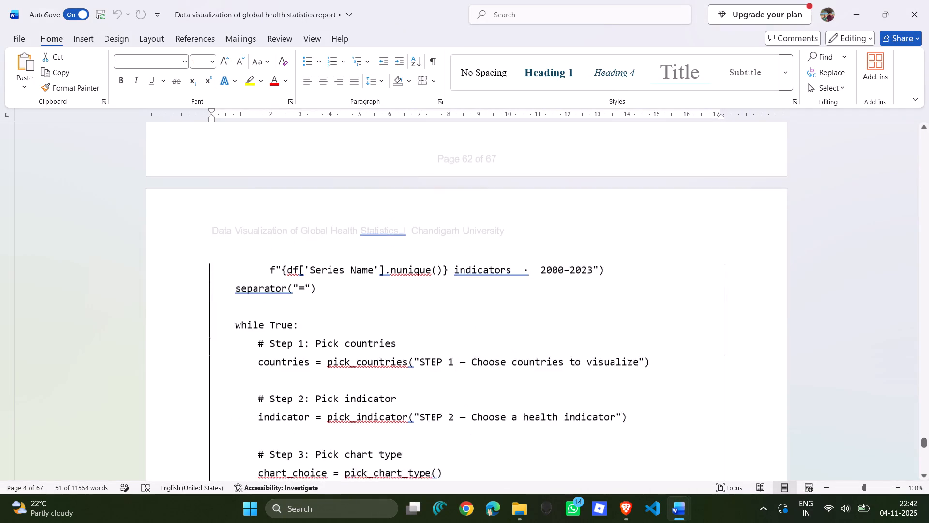
scroll(753, 343, "down", 20)
scroll(753, 343, "down", 8)
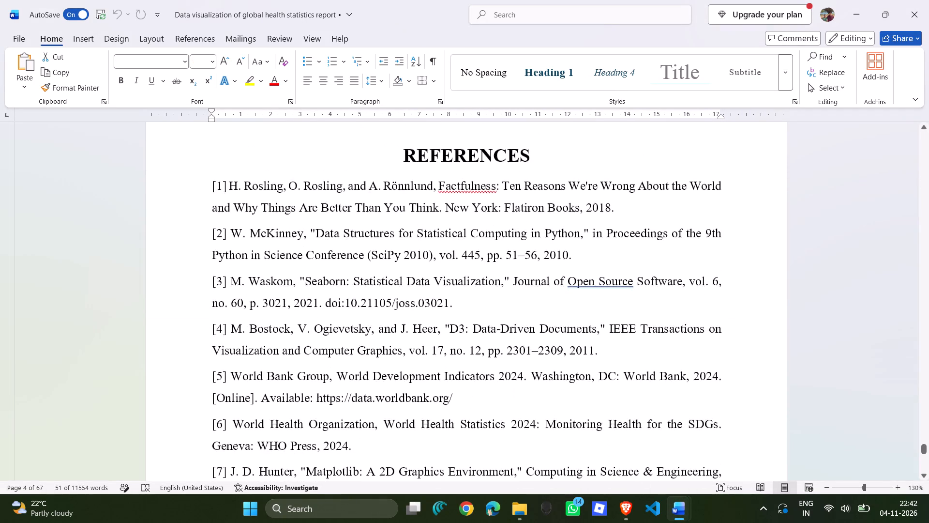
scroll(747, 337, "down", 17)
scroll(749, 329, "down", 10)
left_click(924, 16)
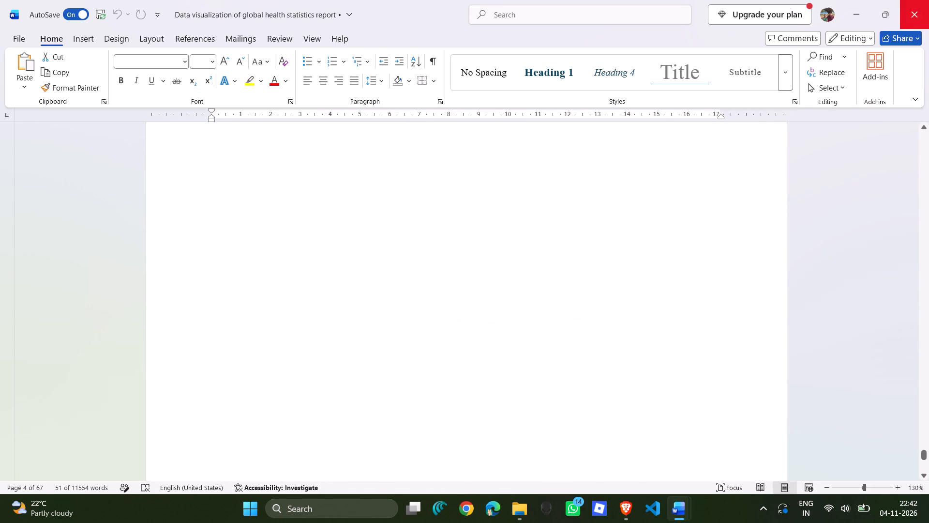
Go back through the SimpleChatApp report from its last table to Chapter 1 and check the 1.7 Project Timeline heading's formatting.
scroll(593, 280, "up", 19)
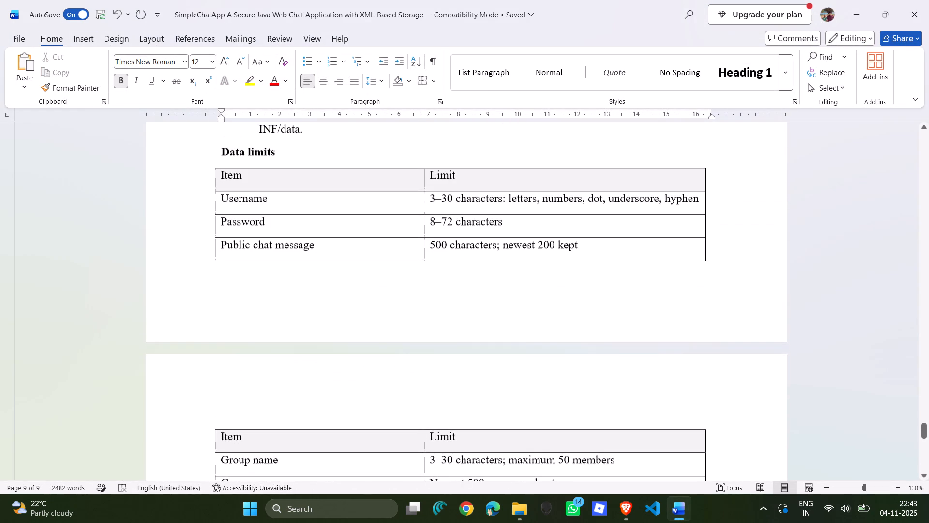
scroll(589, 279, "up", 4)
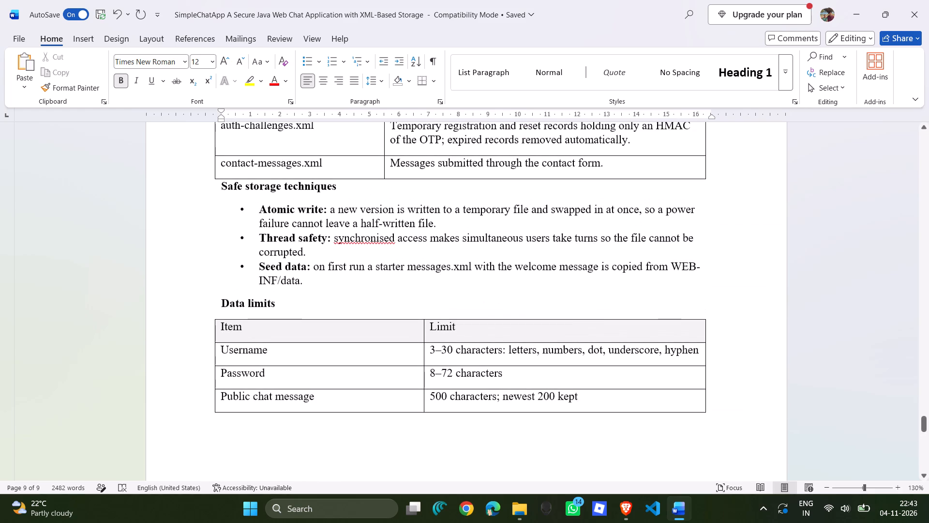
scroll(587, 279, "up", 3)
left_click_drag(928, 334, 926, 288)
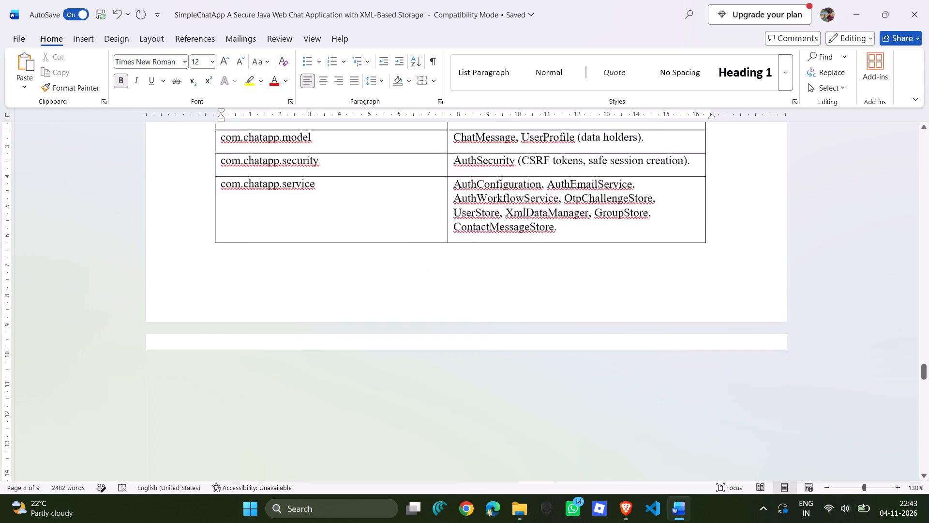
left_click_drag(926, 288, 928, 267)
scroll(594, 308, "up", 8)
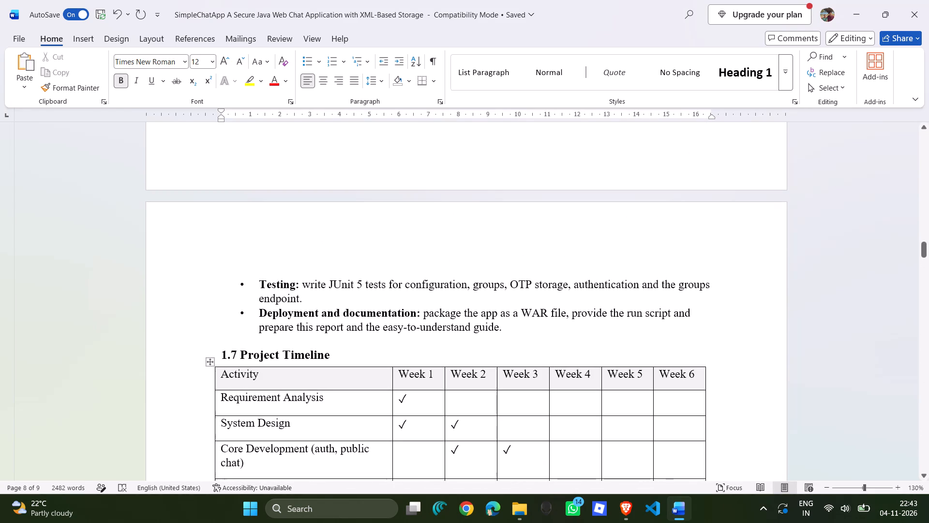
left_click_drag(323, 362, 247, 360)
Set the 1.1 Background and Motivation and 1.2 Problem Statement headings to 14 pt, checking the Chapter 1 heading's size.
scroll(482, 242, "up", 16)
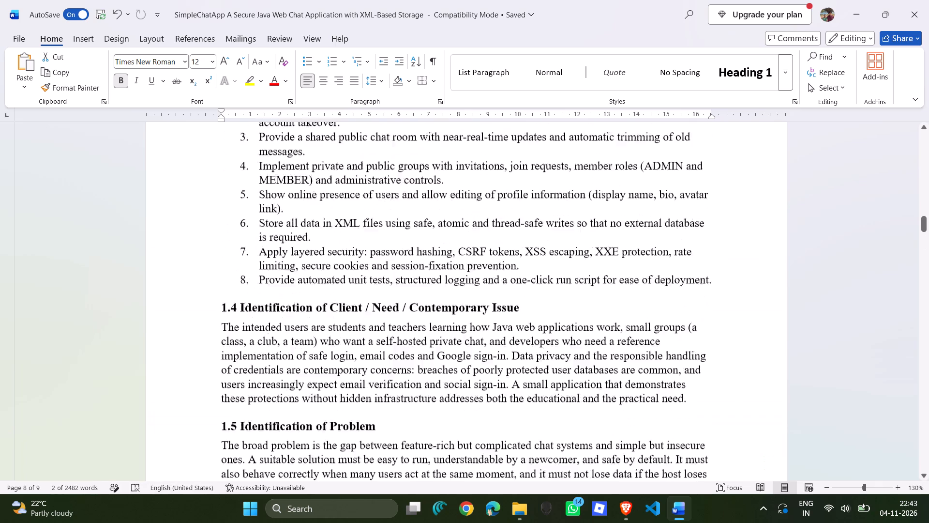
scroll(481, 240, "up", 20)
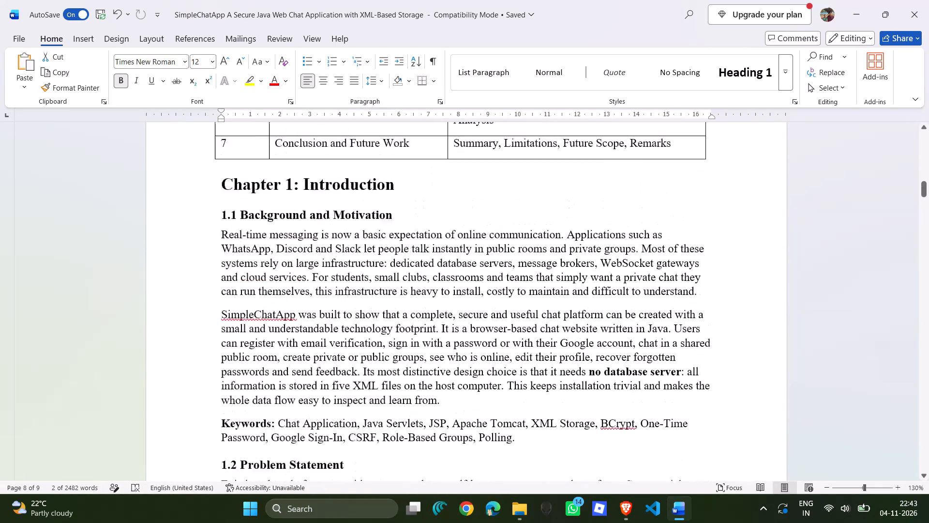
scroll(483, 239, "up", 2)
scroll(479, 242, "down", 4)
left_click_drag(411, 221, 223, 227)
left_click(323, 190)
left_click(459, 206)
left_click_drag(400, 191, 284, 190)
left_click(481, 186)
scroll(482, 187, "down", 5)
left_click_drag(347, 284, 220, 286)
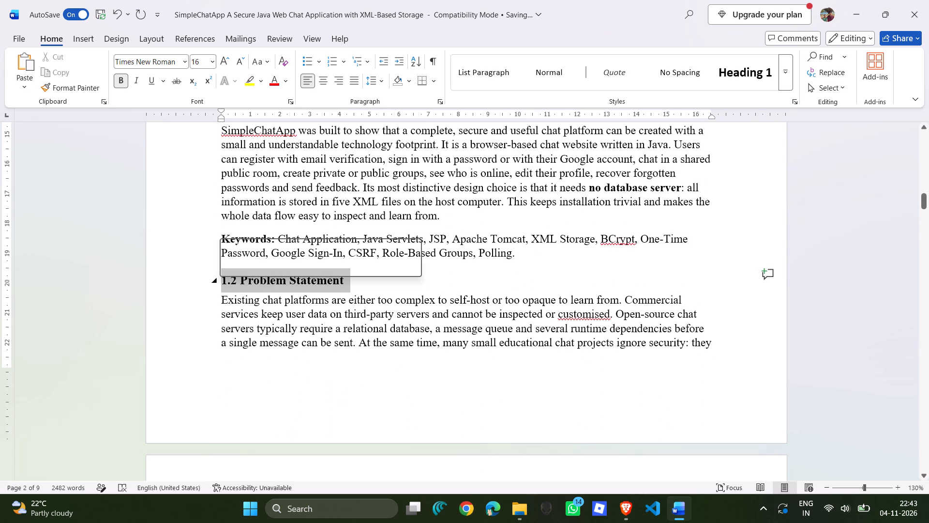
left_click(326, 244)
Set the whole 1.3 Objectives of the Study heading, including its number, to 14 pt.
scroll(325, 321, "down", 8)
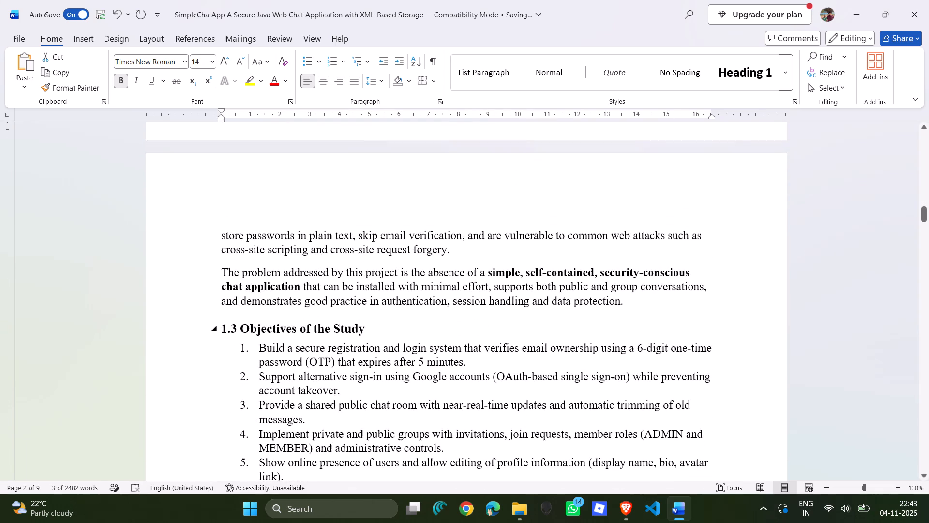
left_click_drag(376, 329, 225, 329)
left_click(333, 290)
scroll(330, 313, "down", 5)
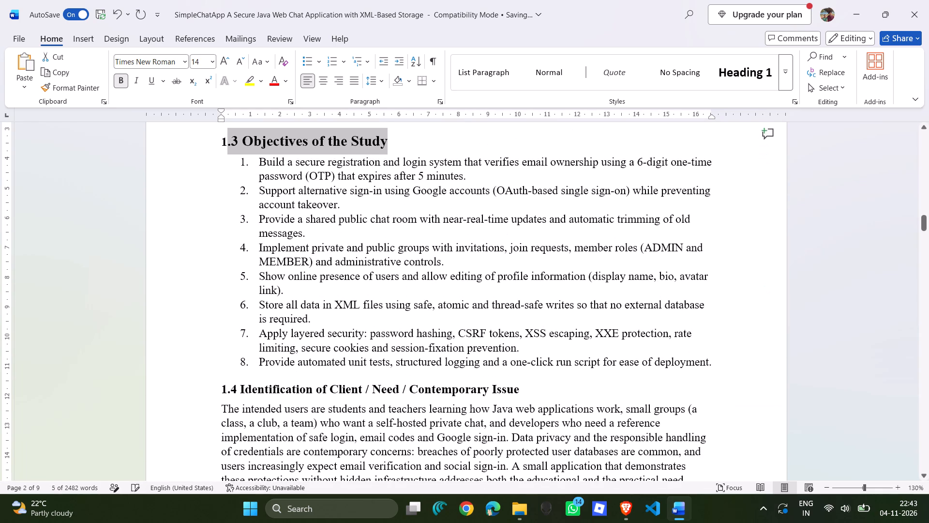
left_click_drag(218, 146, 224, 146)
left_click_drag(387, 138, 217, 150)
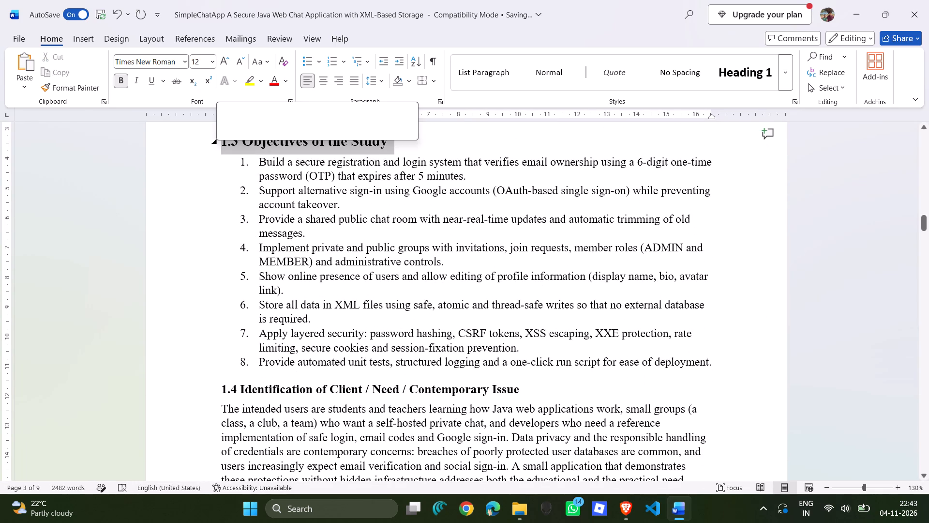
left_click(307, 113)
left_click(301, 201)
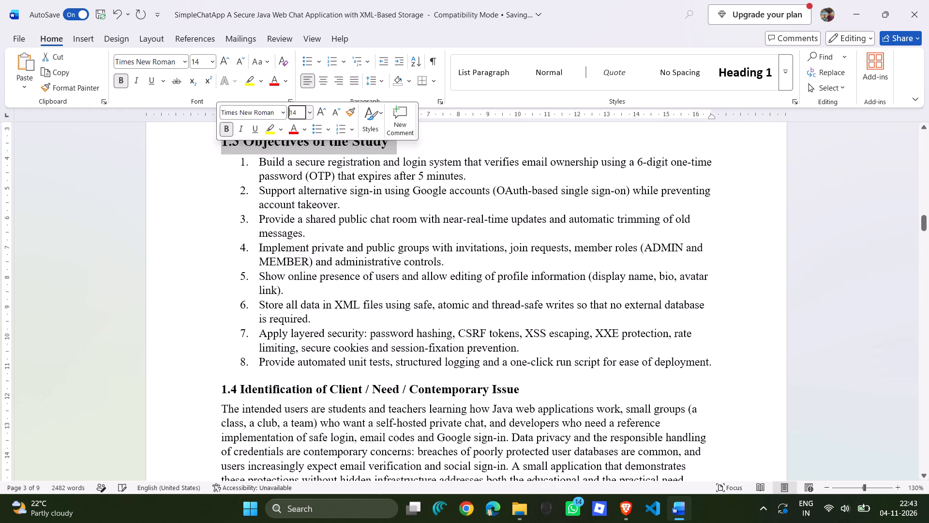
Enlarge the 1.4 Identification of Client / Need / Contemporary Issue and 1.5 Identification of Problem headings to 14 pt.
scroll(303, 229, "down", 3)
left_click(295, 277)
left_click_drag(536, 285, 214, 277)
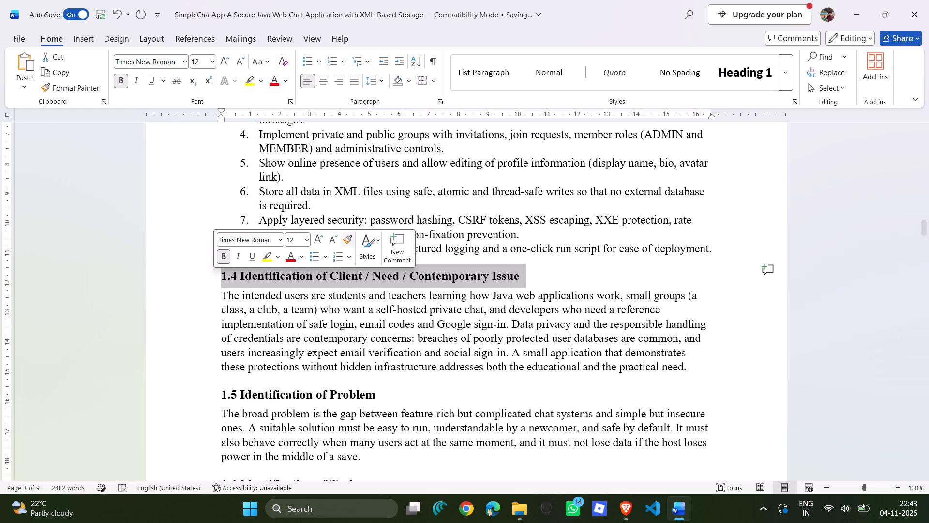
left_click(322, 237)
scroll(322, 242, "down", 4)
left_click_drag(390, 249, 216, 248)
left_click(320, 207)
Enlarge the 1.6 Identification of Tasks, 1.7 Project Timeline and 1.8 Organization of the Report headings to 14 pt.
scroll(319, 221, "down", 5)
left_click(369, 160)
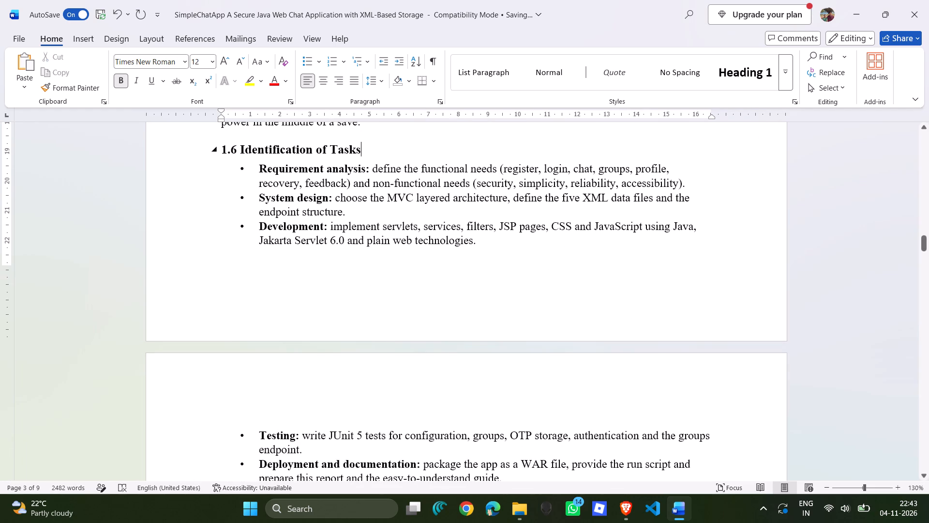
left_click_drag(366, 150, 214, 156)
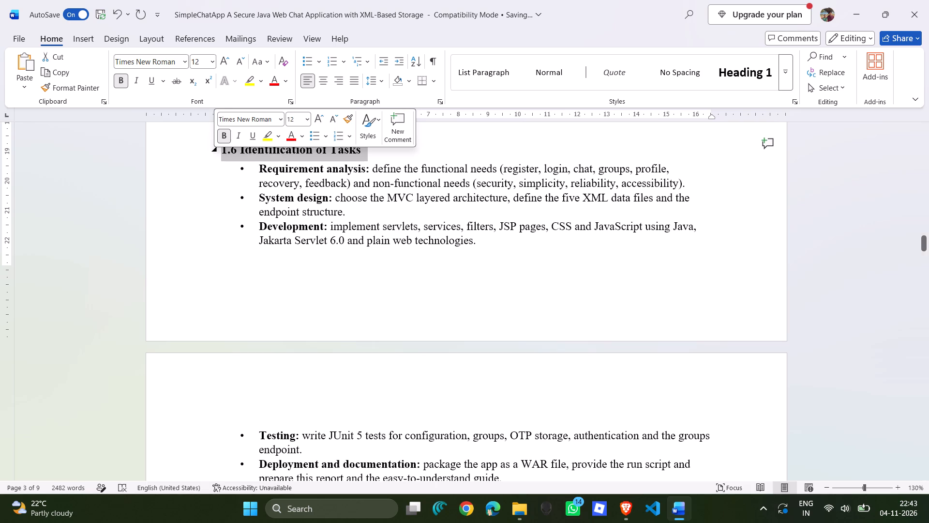
left_click(315, 117)
scroll(347, 171, "down", 2)
scroll(353, 267, "down", 1)
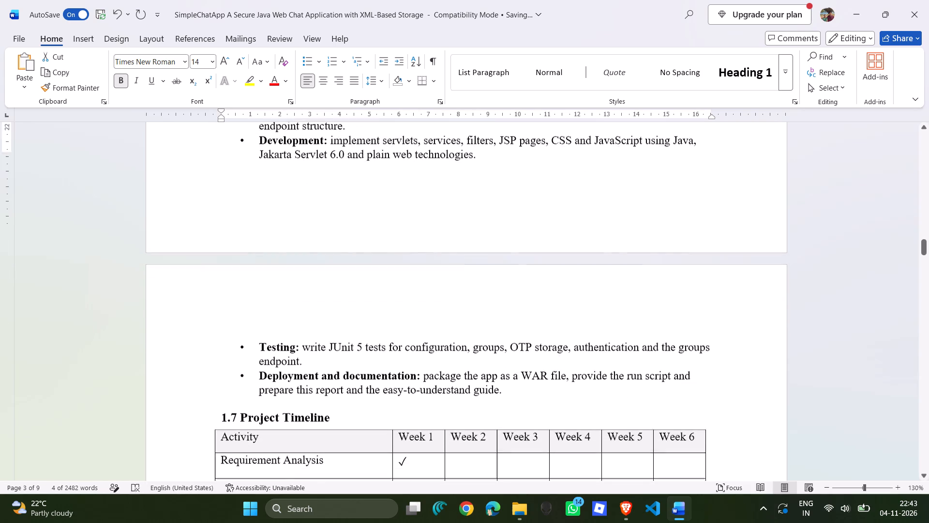
scroll(353, 267, "down", 4)
left_click_drag(350, 240, 214, 242)
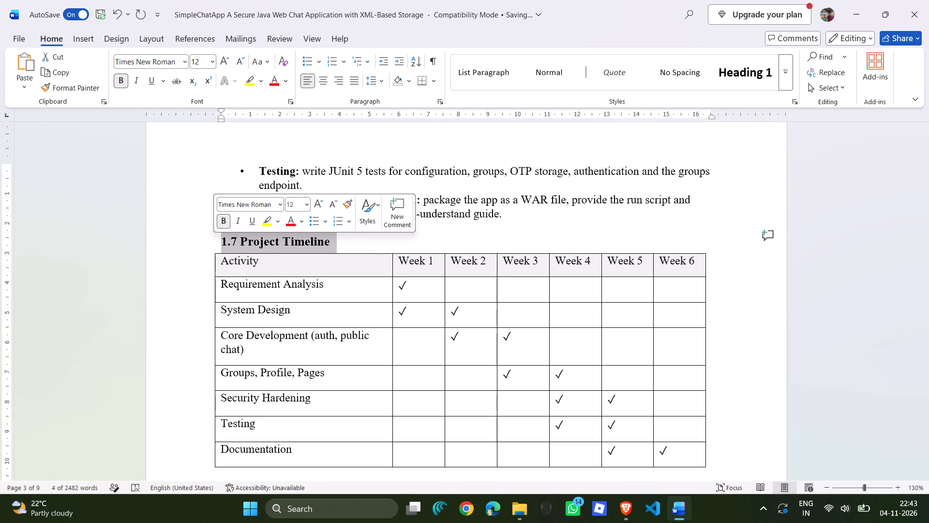
left_click(321, 201)
scroll(328, 266, "down", 5)
left_click_drag(431, 298, 208, 304)
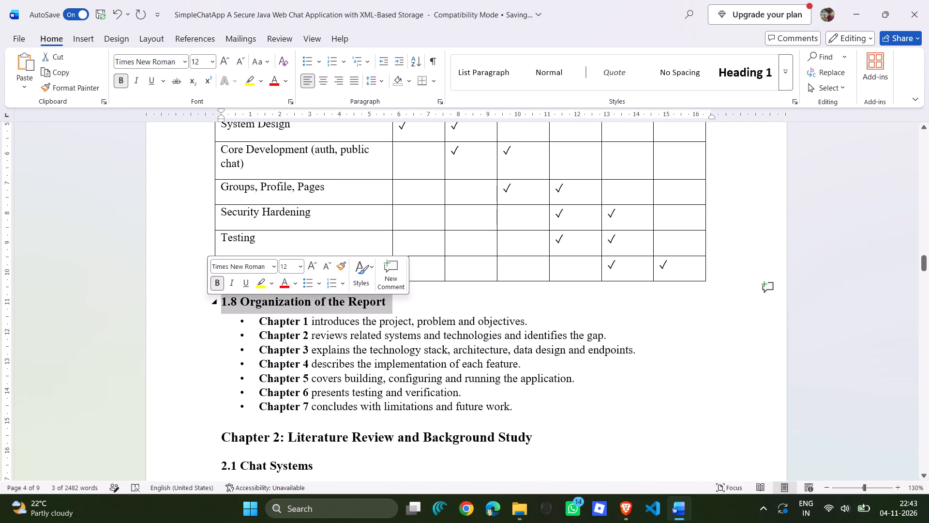
left_click(314, 264)
Enlarge the "Chapter 2: Literature Review and Background Study" heading by two font-size increments to match the 16 pt Chapter 1 heading.
scroll(442, 289, "down", 3)
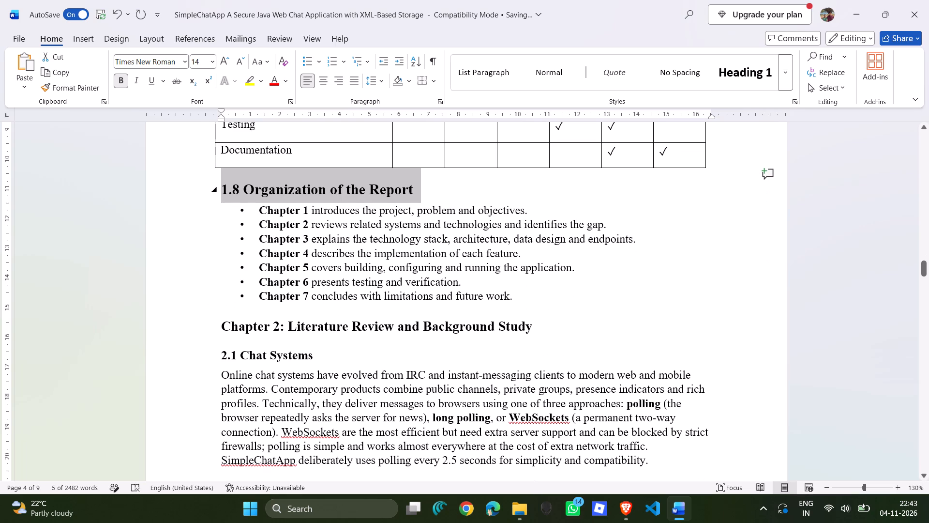
scroll(276, 306, "down", 3)
left_click_drag(524, 210, 160, 218)
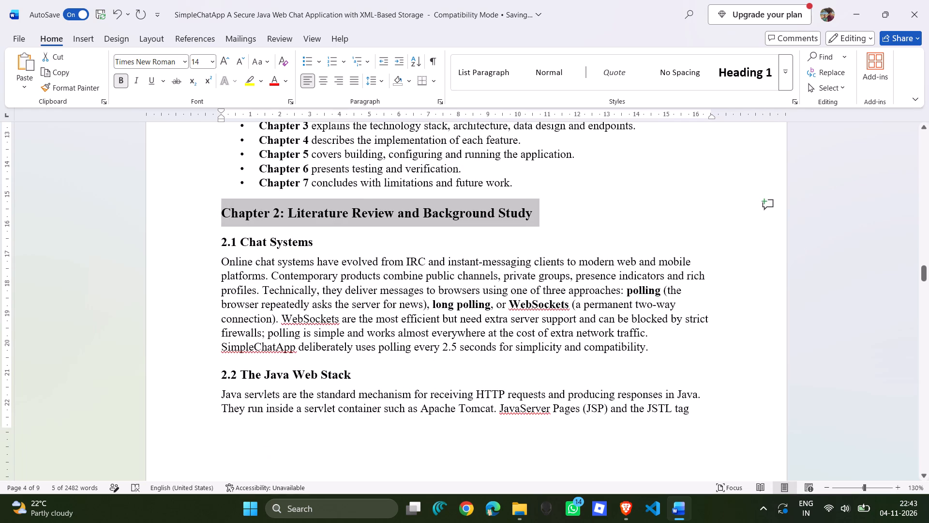
left_click_drag(160, 218, 159, 218)
double_click(267, 185)
Enlarge the 2.1 Chat Systems and 2.2 The Java Web Stack headings to 14 pt.
left_click(322, 231)
left_click_drag(319, 244, 316, 244)
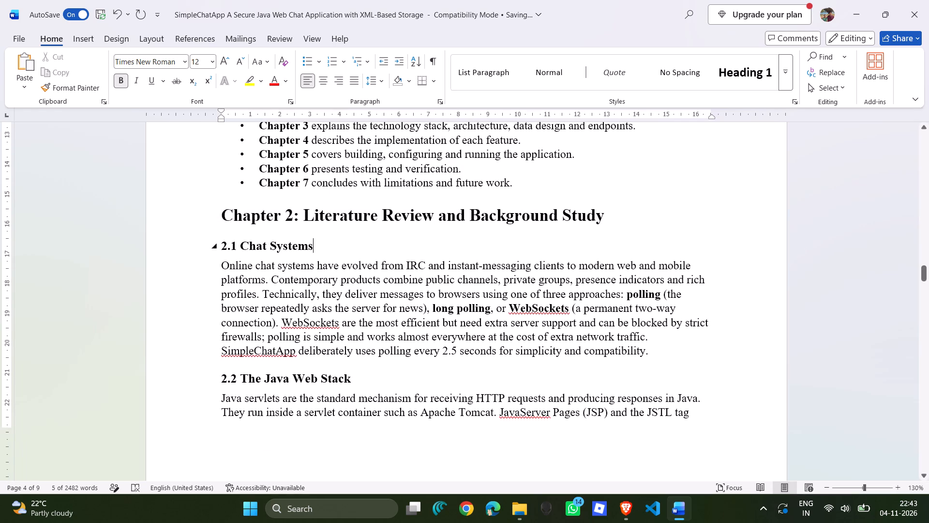
left_click_drag(316, 244, 209, 246)
left_click(310, 207)
scroll(315, 229, "down", 3)
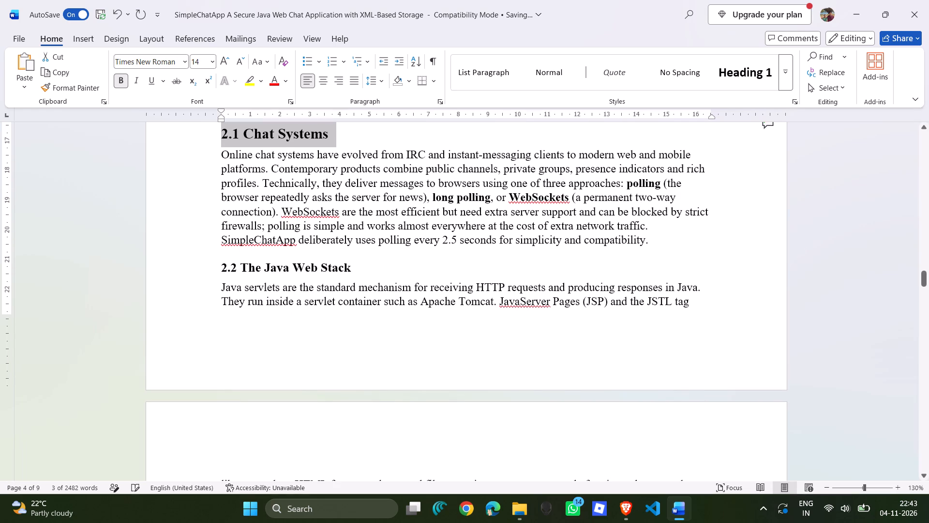
left_click_drag(366, 268, 209, 269)
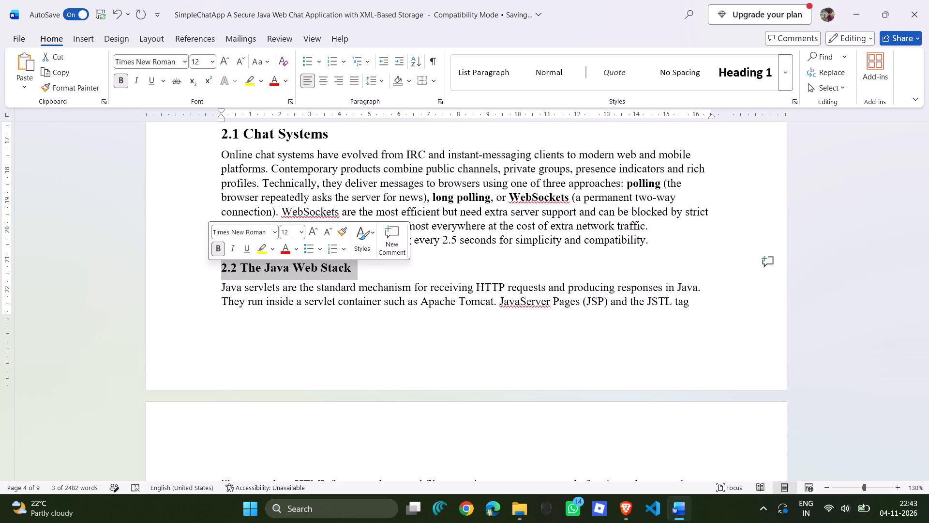
left_click(314, 231)
scroll(314, 236, "down", 8)
scroll(319, 247, "up", 8)
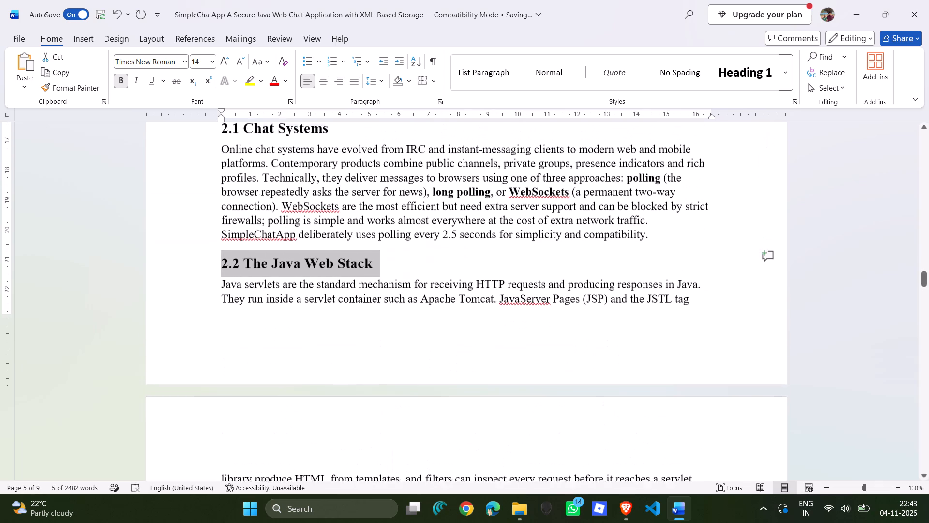
Enlarge the 2.3 The MVC Pattern and 2.4 Persistence Options headings to 14 pt.
scroll(605, 255, "up", 4)
scroll(459, 303, "up", 14)
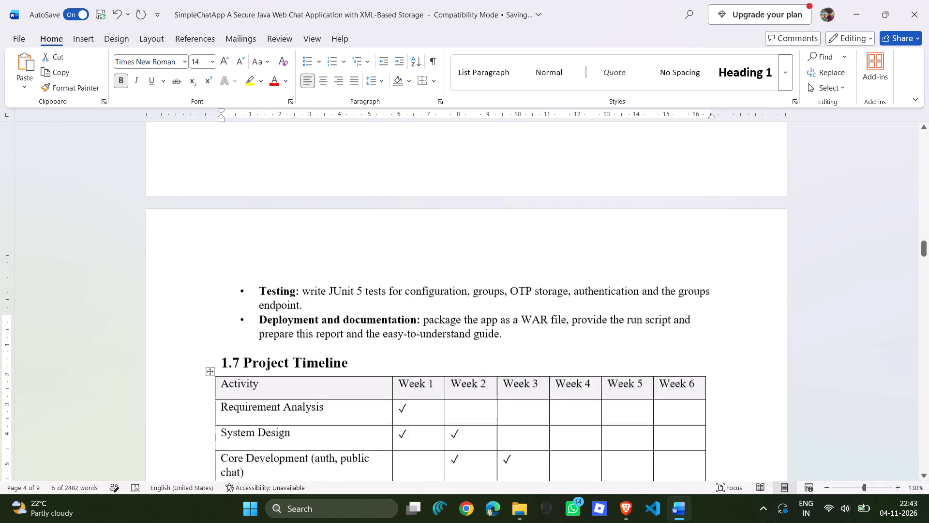
scroll(438, 299, "down", 20)
scroll(438, 299, "down", 4)
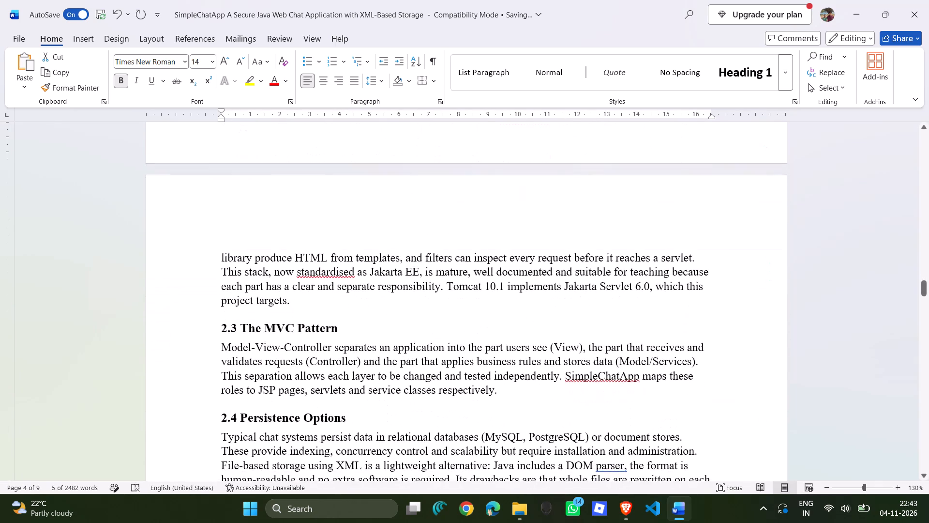
scroll(290, 252, "down", 3)
left_click_drag(345, 217, 211, 219)
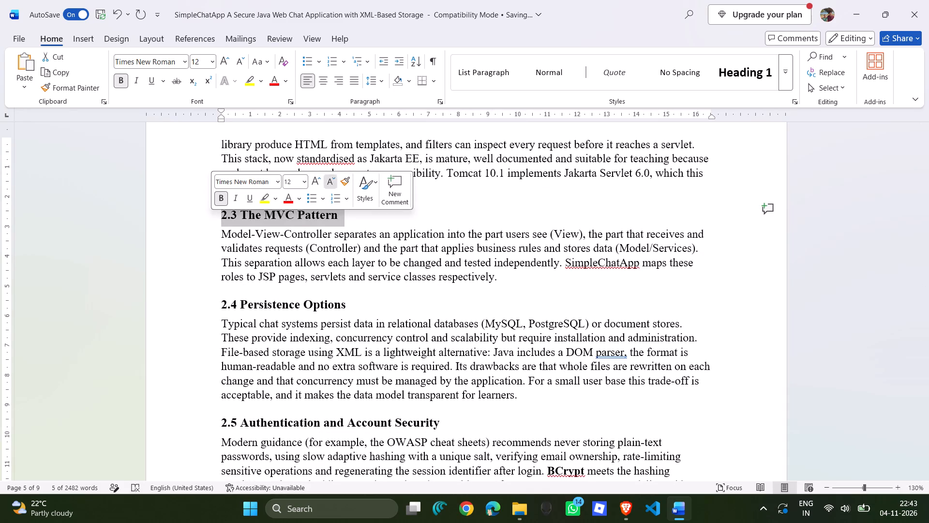
left_click(324, 184)
double_click(321, 184)
left_click_drag(354, 301, 200, 307)
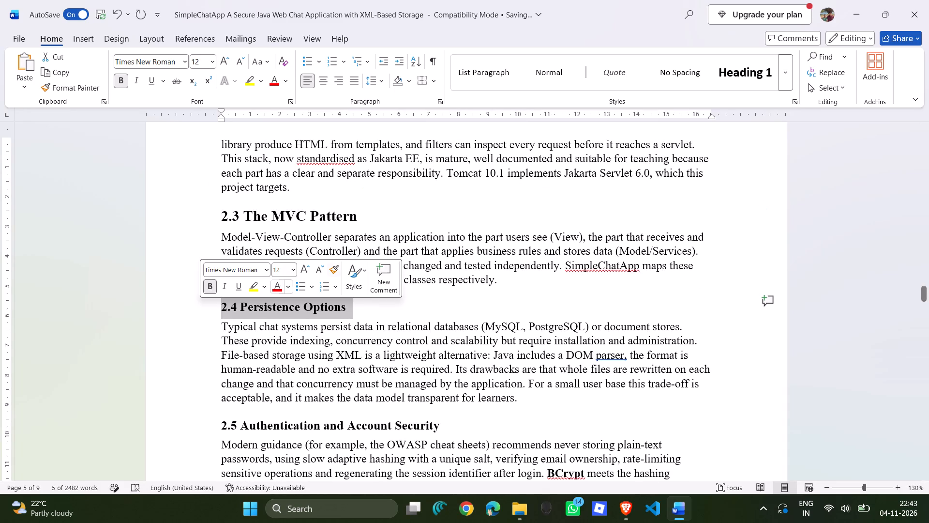
left_click(304, 269)
Enlarge the 2.5 Authentication and Account Security and 2.6 Common Web Vulnerabilities headings to 14 pt.
scroll(304, 269, "down", 4)
left_click_drag(452, 273, 204, 277)
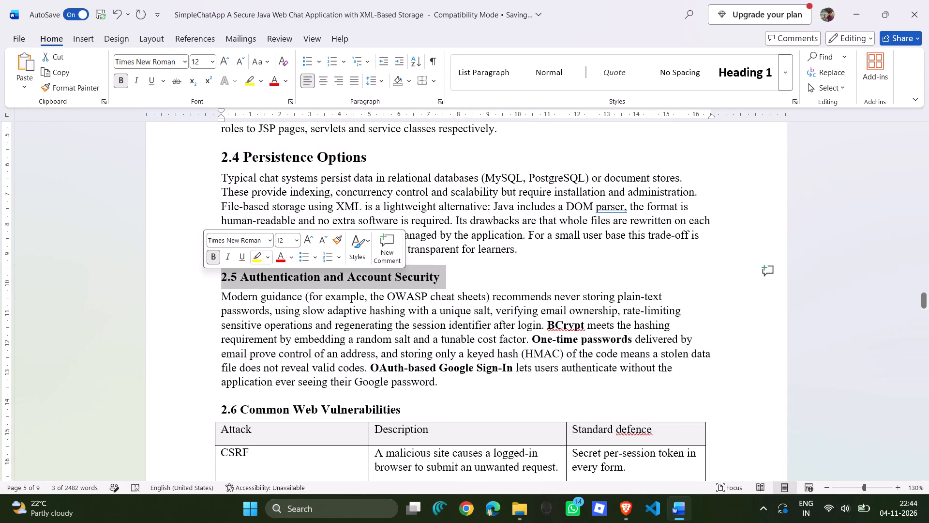
left_click(310, 241)
scroll(312, 239, "down", 5)
left_click_drag(432, 233, 210, 230)
left_click(317, 197)
Enlarge the 2.7 Gap Analysis and 2.8 Recommendations from the Literature headings to 14 pt.
scroll(317, 197, "down", 10)
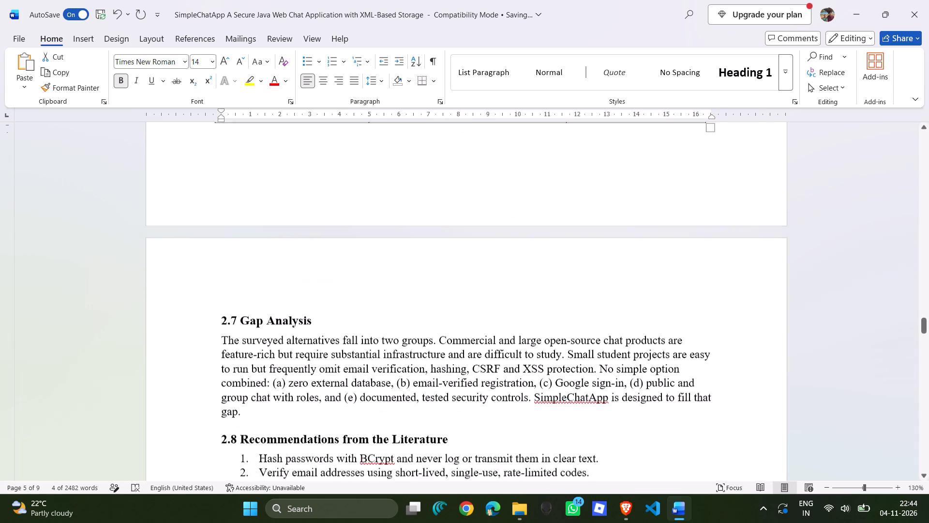
scroll(324, 211, "down", 2)
left_click_drag(329, 196, 195, 199)
left_click(296, 161)
scroll(300, 173, "down", 3)
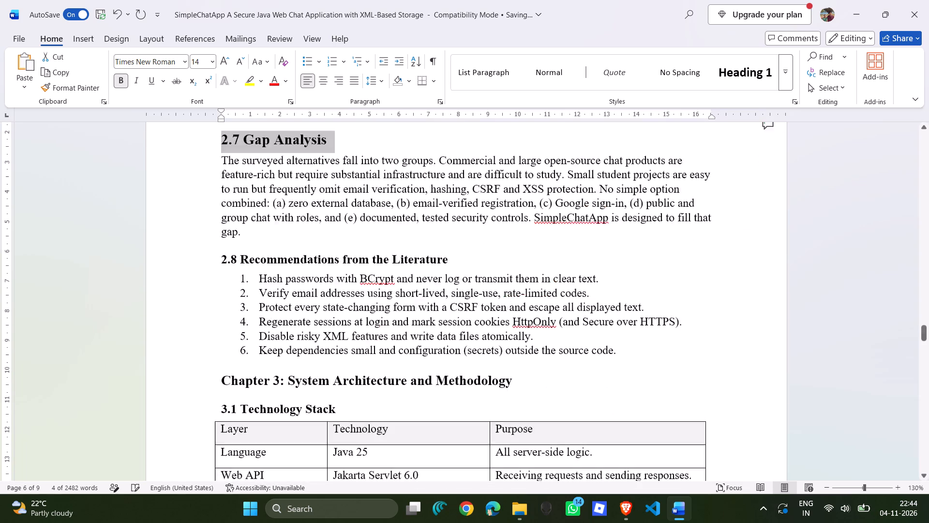
left_click_drag(459, 204, 217, 205)
left_click(320, 170)
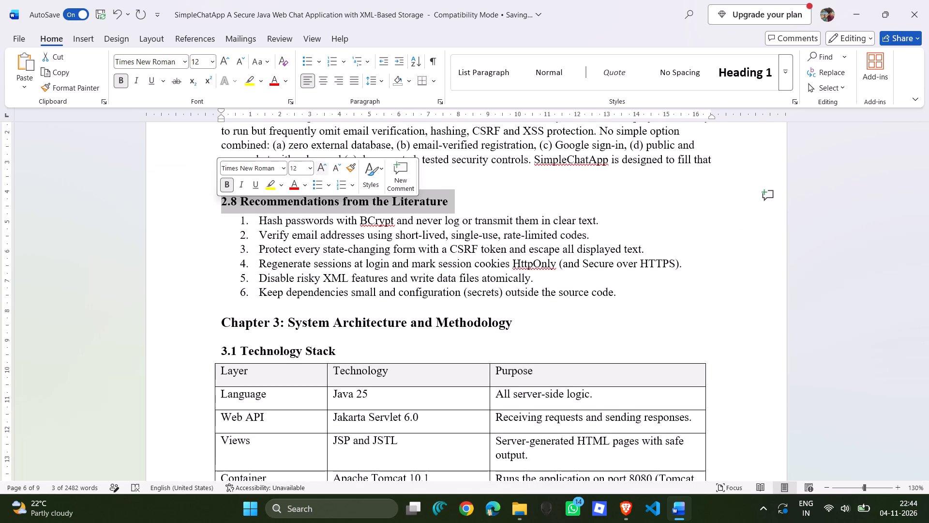
left_click(520, 195)
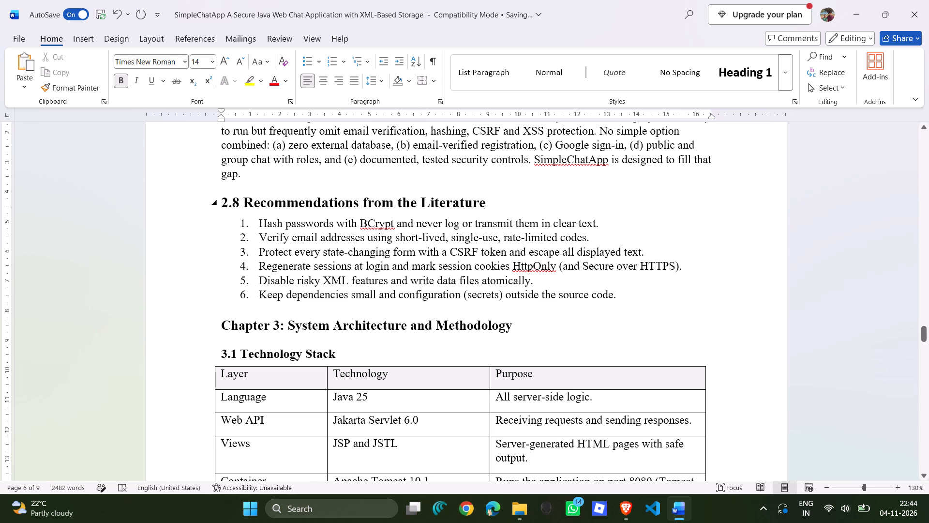
Enlarge the "Chapter 3: System Architecture and Methodology" heading to 16 pt and the 3.1 Technology Stack heading to 14 pt.
scroll(516, 190, "down", 3)
left_click_drag(531, 205, 219, 218)
double_click(321, 183)
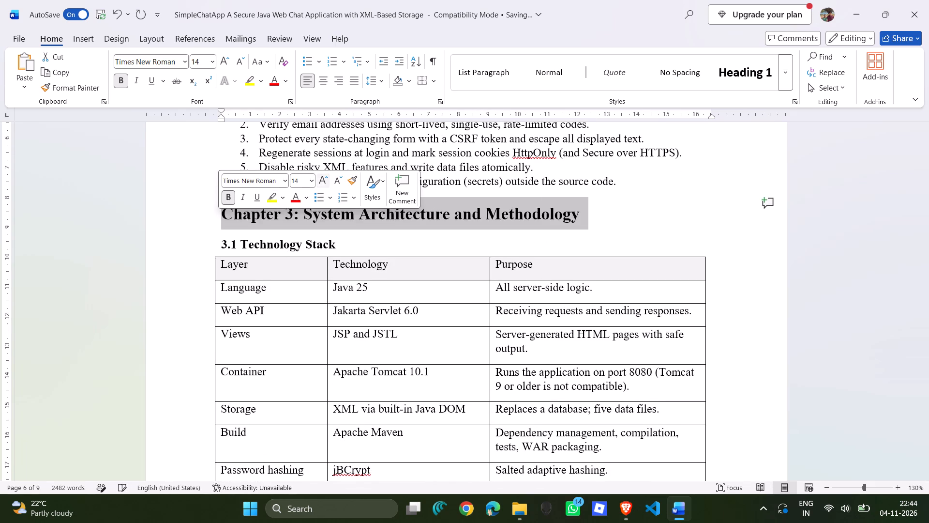
scroll(352, 231, "down", 3)
left_click_drag(345, 137, 195, 140)
left_click(302, 106)
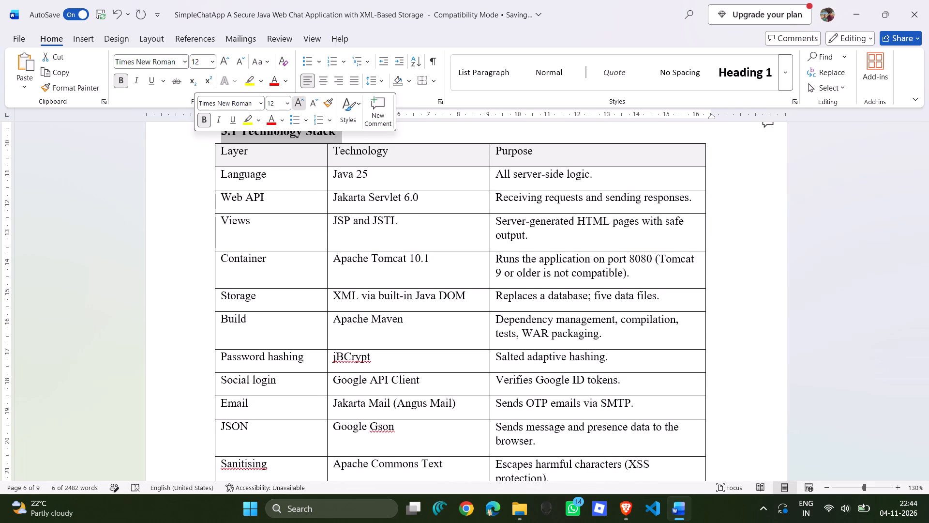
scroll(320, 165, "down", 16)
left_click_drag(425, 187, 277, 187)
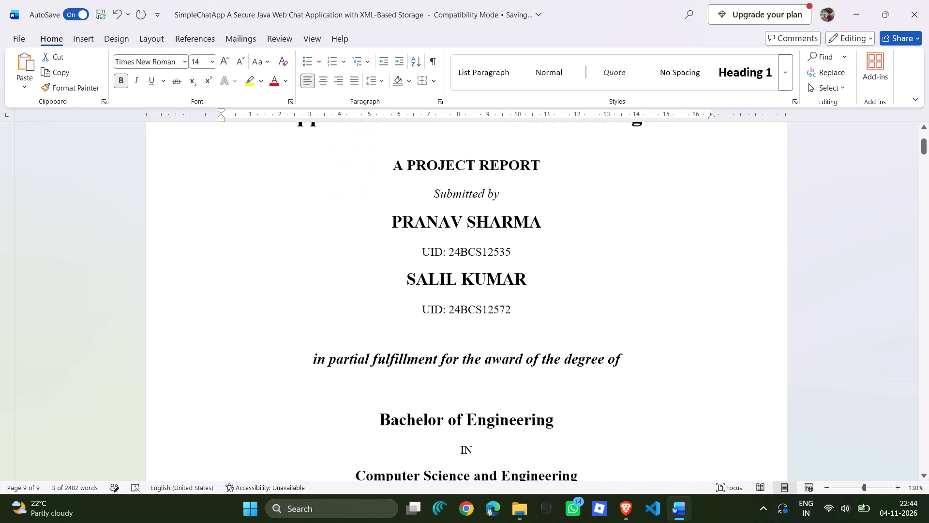
Add the line "SUBJECT: FULLSTACK DEVELOPMENT-II" on the cover page in the blank line below the second student's UID.
scroll(797, 201, "down", 5)
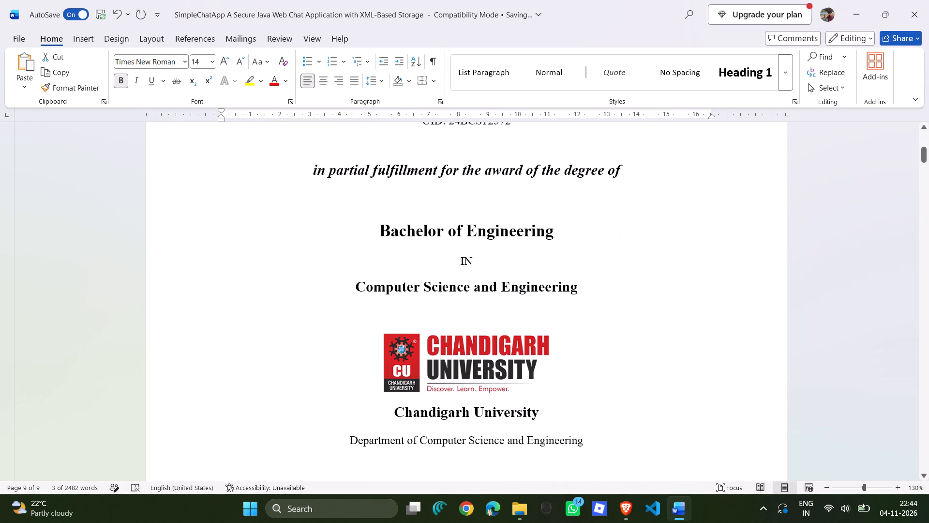
scroll(795, 198, "down", 5)
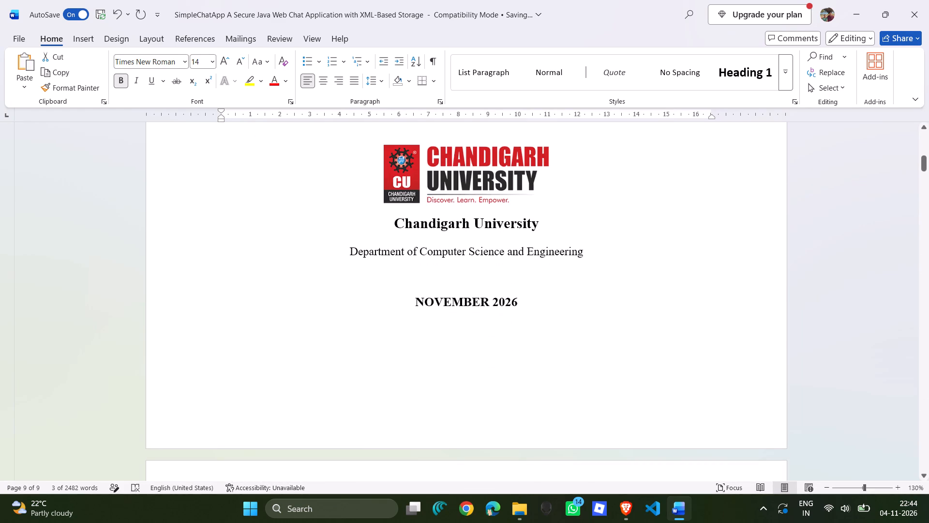
scroll(666, 233, "up", 6)
scroll(584, 417, "up", 3)
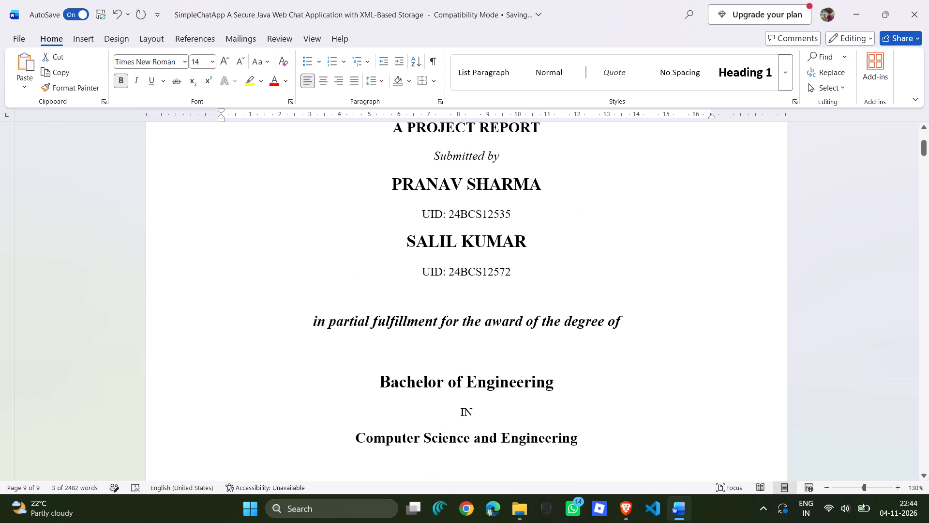
scroll(581, 406, "up", 2)
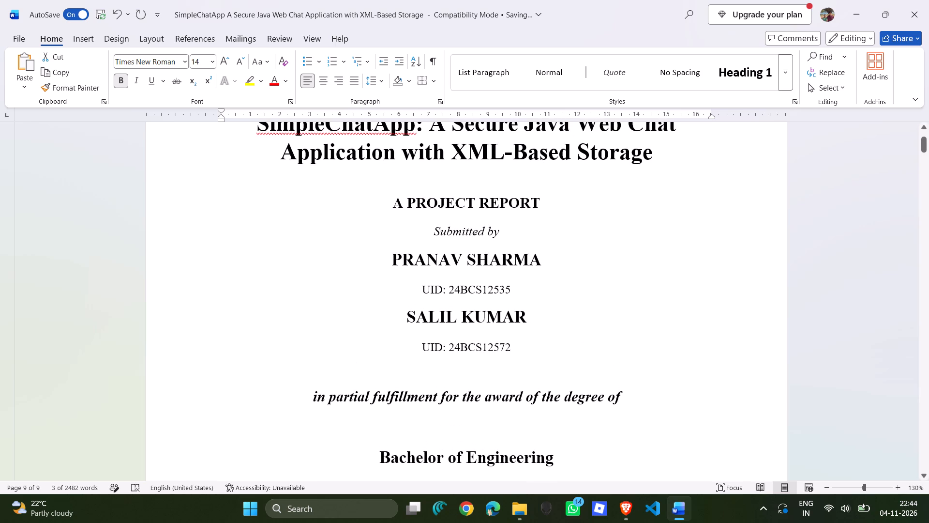
left_click(469, 353)
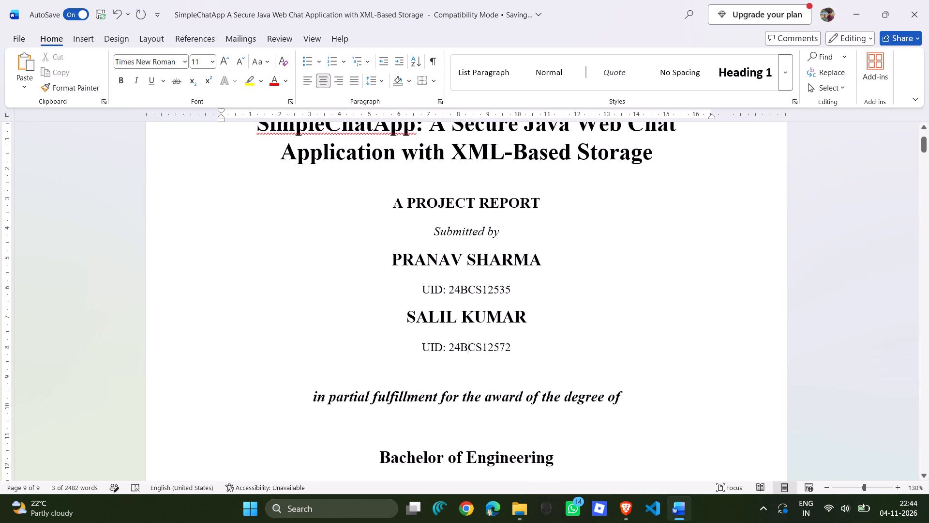
left_click(485, 372)
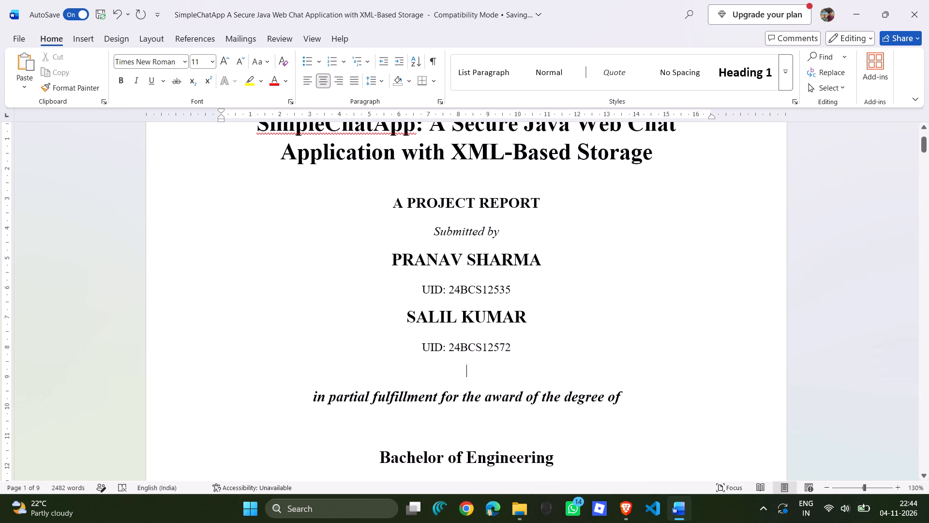
type("SUBJECT")
type(":")
key("space")
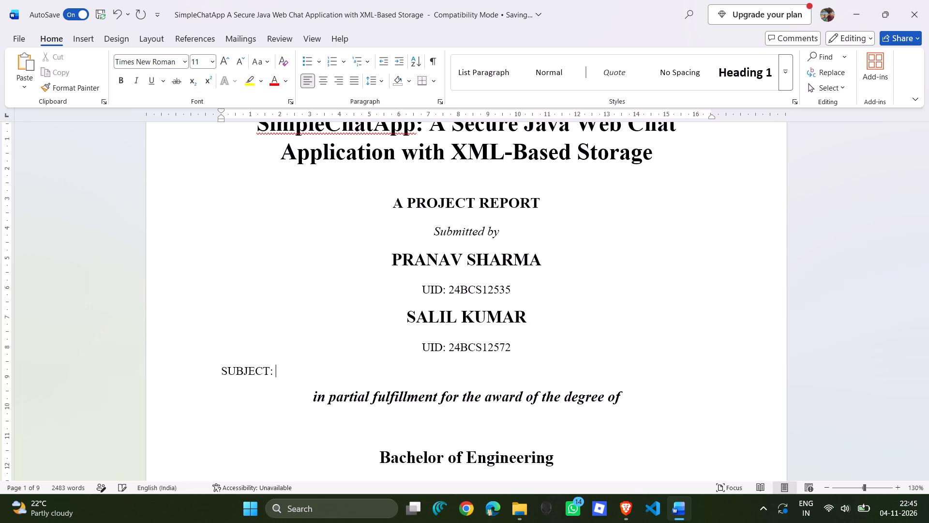
type("FULLSTACK DEVELOPMENT")
key("minus")
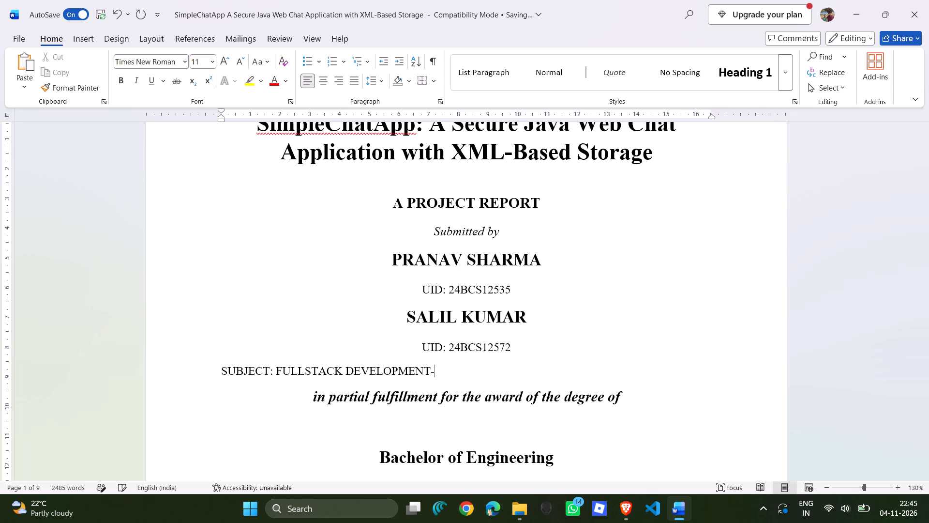
type("ii")
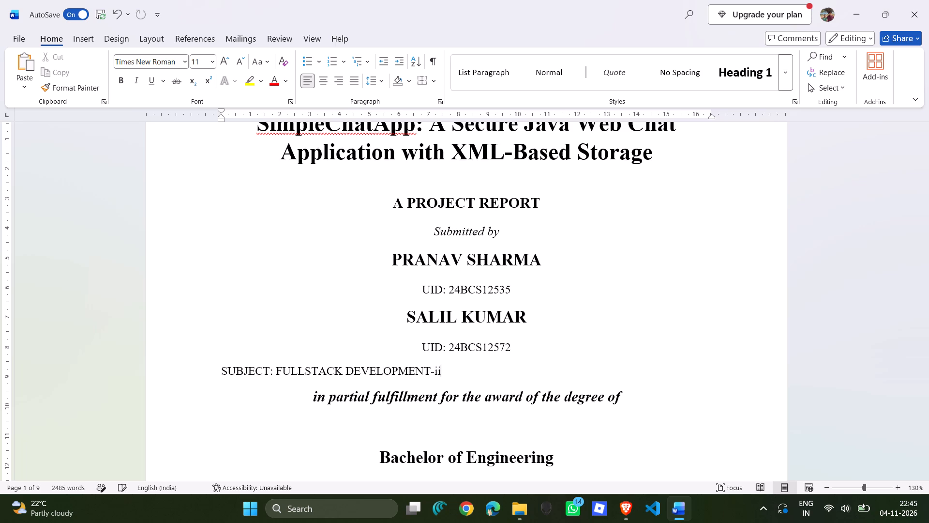
key("BackSpace")
key("BackSpace")
type("II")
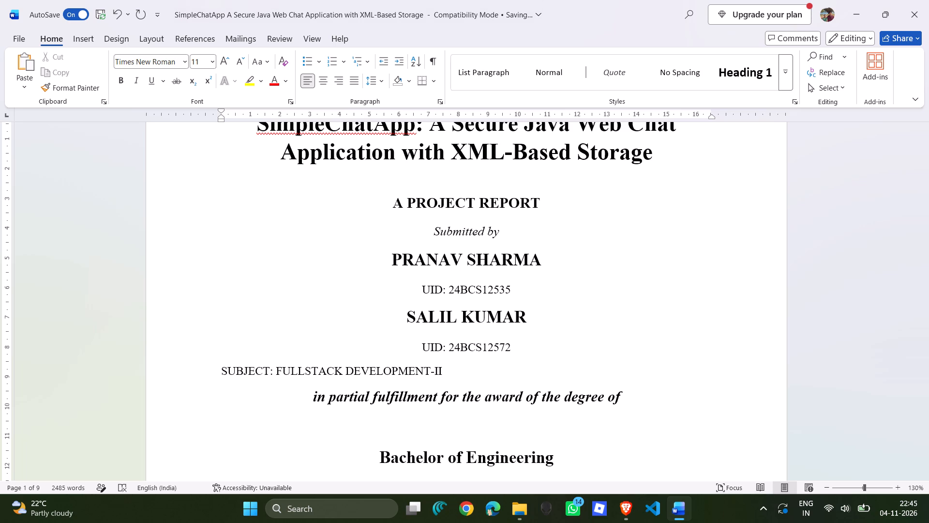
Make the cover page's SUBJECT line bold and centre it.
left_click_drag(545, 365, 231, 377)
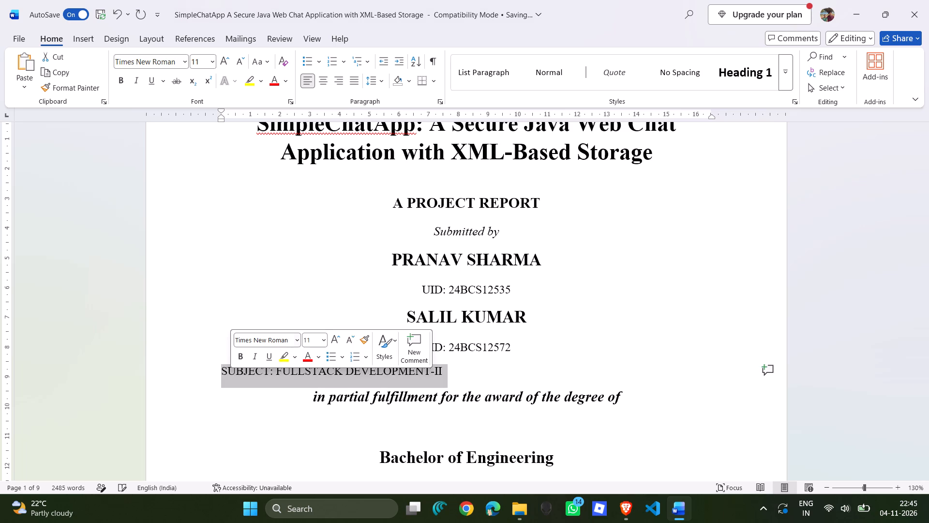
left_click(240, 356)
left_click(326, 79)
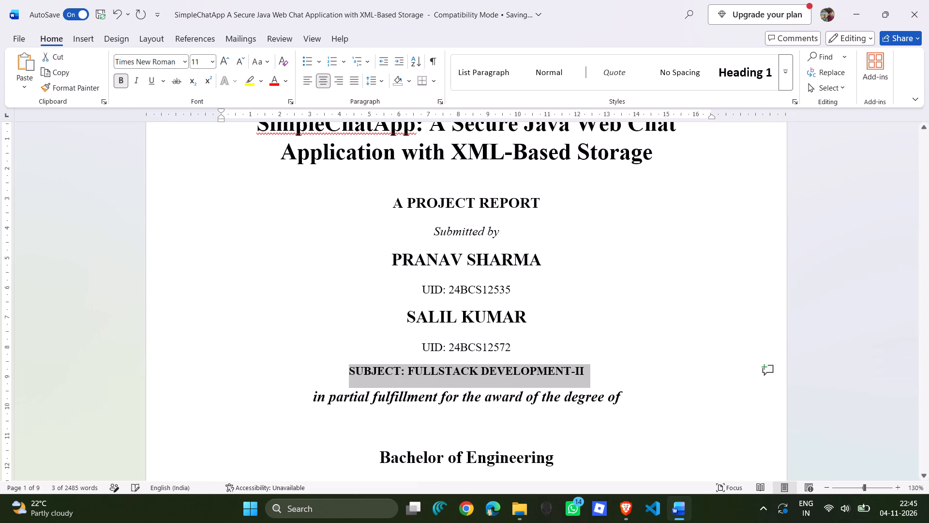
Add a new line reading "SUBJECT CODE:" directly below the SUBJECT line on the cover page.
left_click(596, 373)
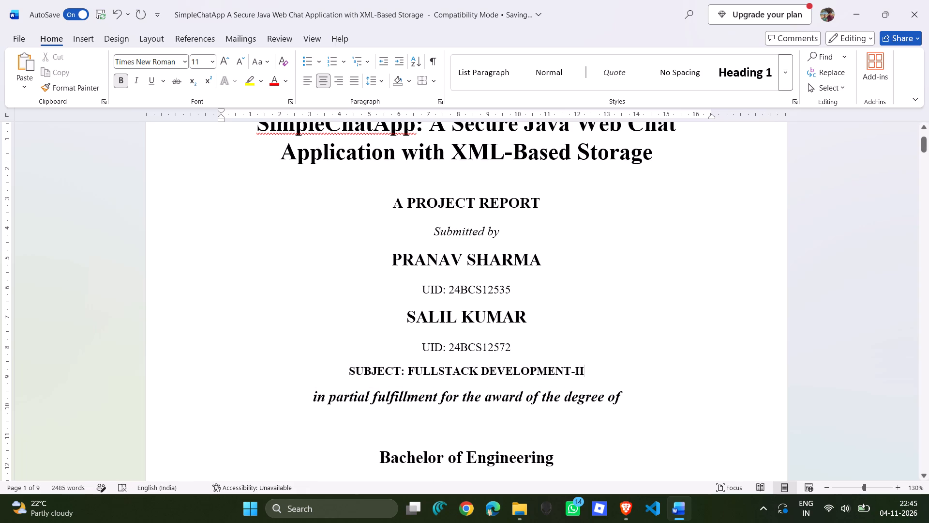
key("Return")
type("SUBJC")
key("BackSpace")
type("ECT CODE")
type(":")
key("space")
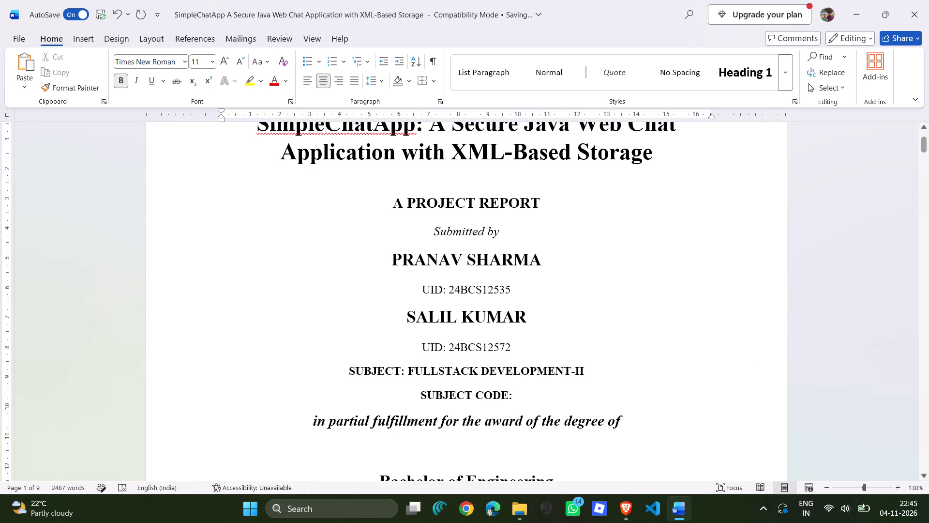
Switch to Brave and look up the Full Stack Development - II subject code in the university portal's course list.
left_click(622, 520)
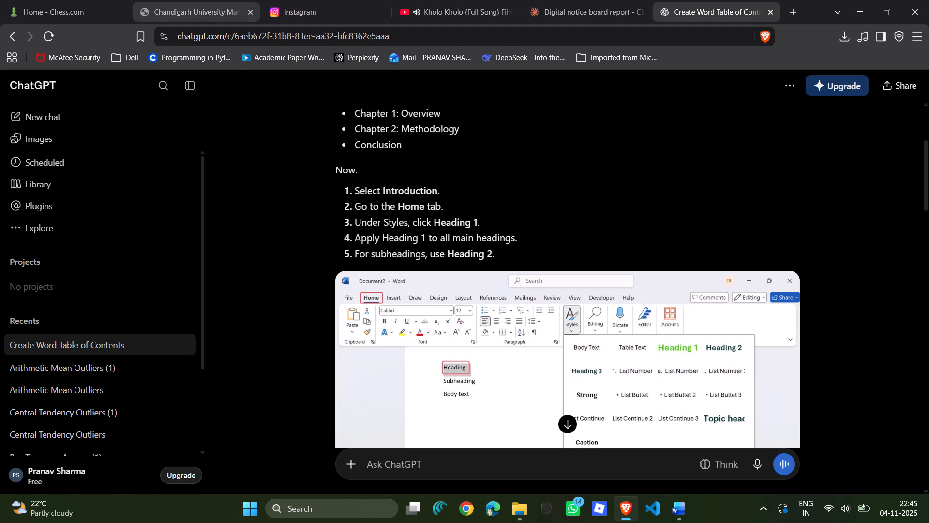
left_click(207, 0)
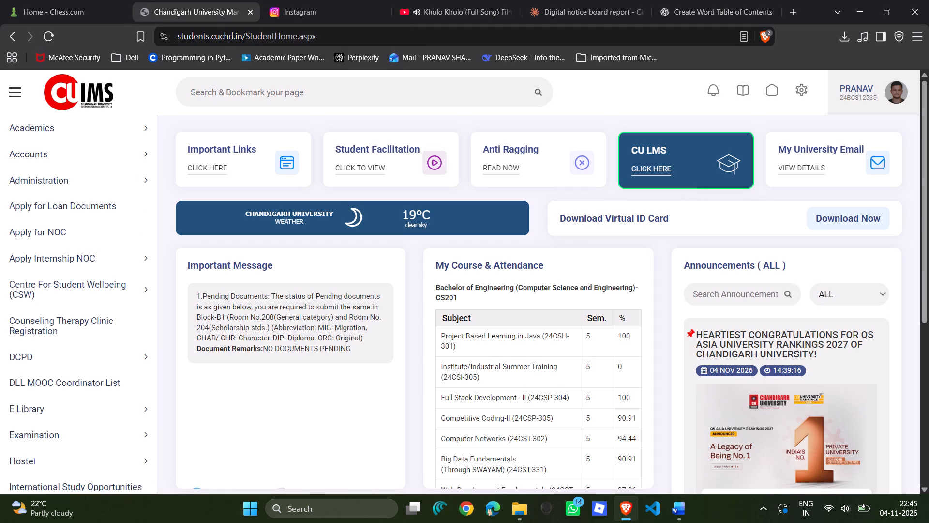
scroll(595, 313, "down", 2)
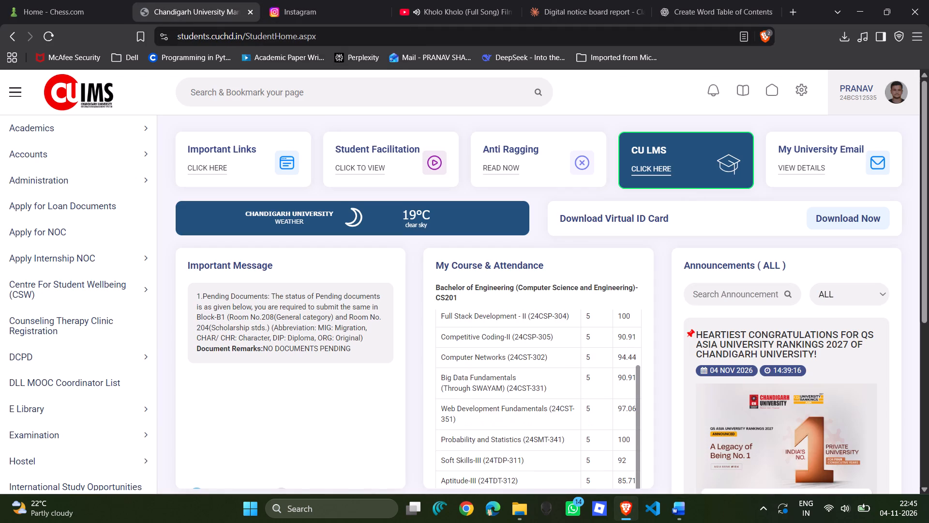
left_click_drag(530, 312, 554, 318)
left_click(592, 385)
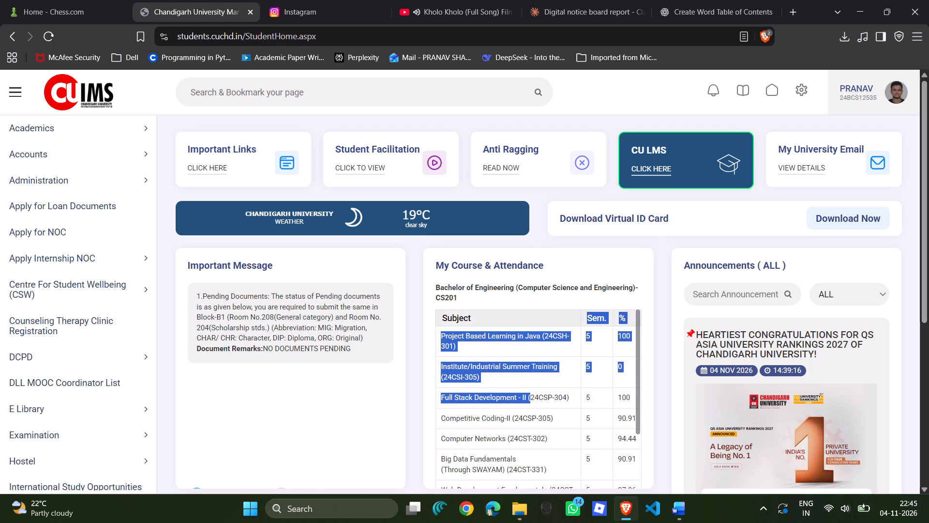
Return to the Word report and enter 24CSP-304 after "SUBJECT CODE:" on the cover page.
left_click(660, 522)
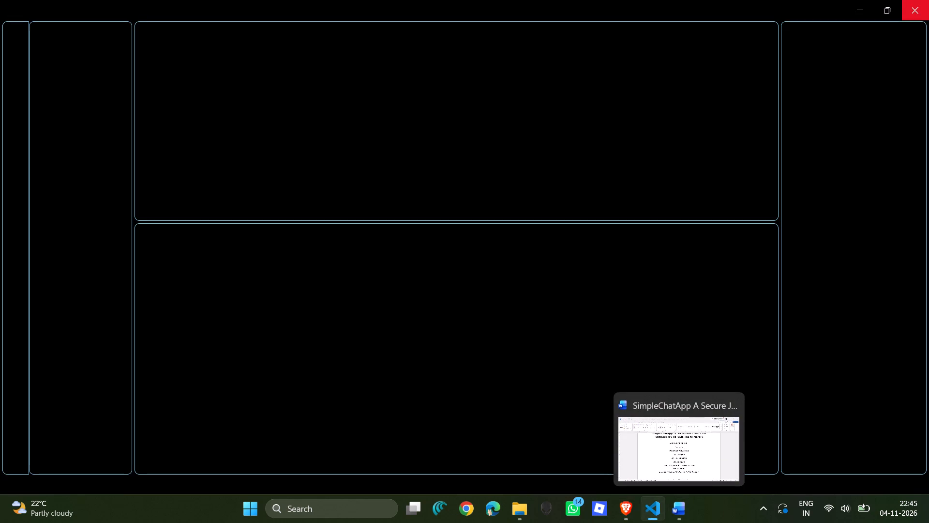
left_click(925, 0)
left_click(678, 516)
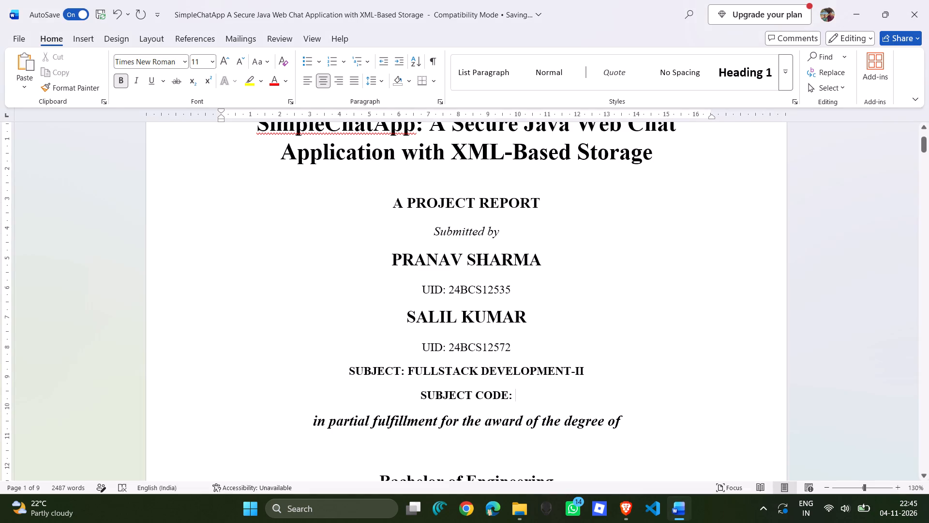
type("24")
type("CSP-")
type("304")
Remove the bold from the cover page's SUBJECT CODE line and reduce it to 10 pt.
left_click_drag(542, 398, 434, 393)
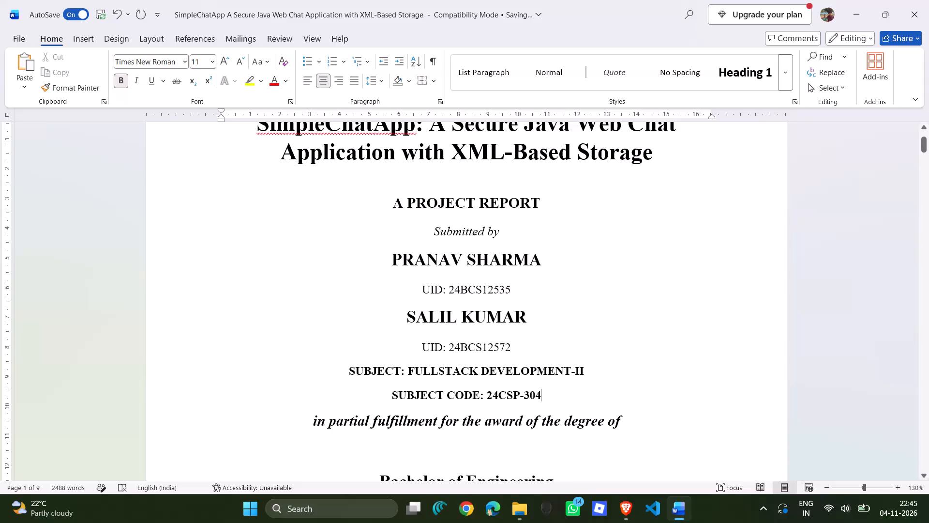
left_click_drag(434, 393, 399, 396)
left_click(522, 323)
left_click_drag(579, 371, 364, 371)
left_click(611, 302)
left_click_drag(560, 405, 370, 394)
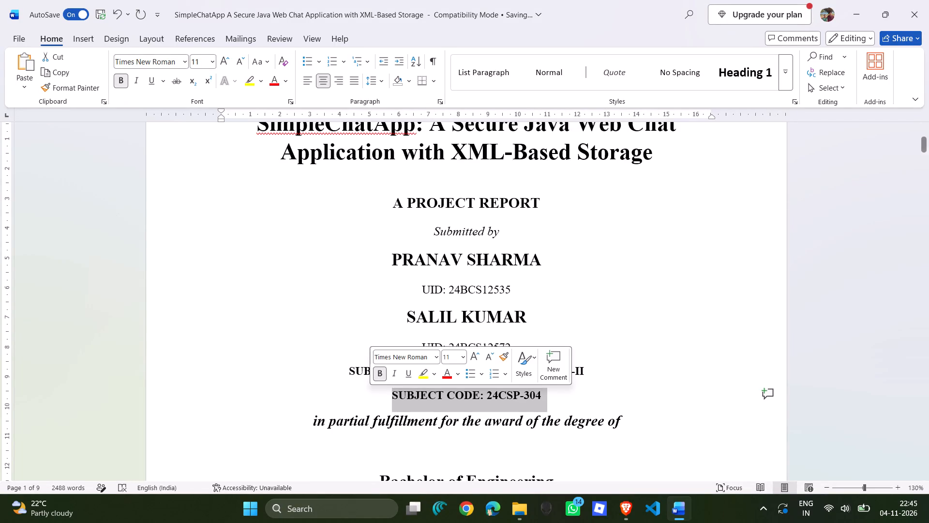
left_click(380, 372)
left_click(487, 358)
left_click(644, 400)
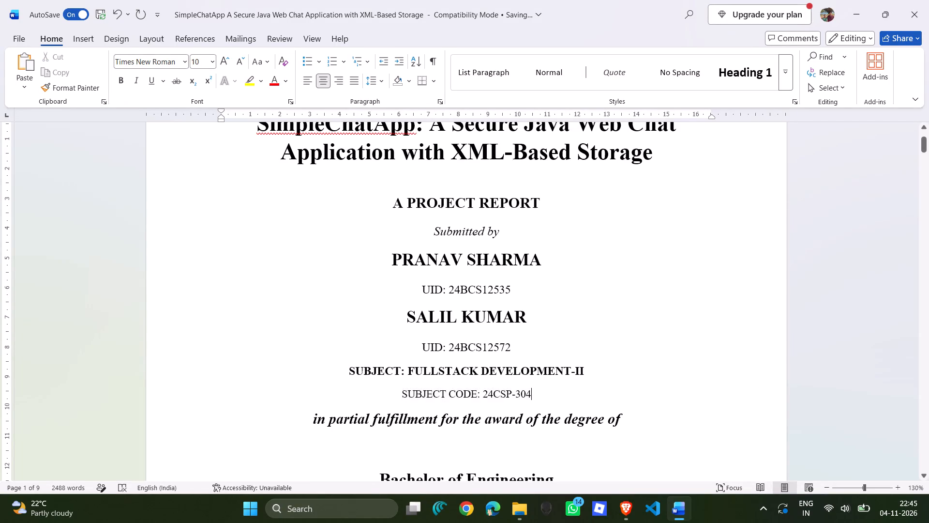
Add a blank line below the SUBJECT CODE line on the cover page.
scroll(578, 387, "down", 4)
scroll(588, 348, "up", 3)
key("Return")
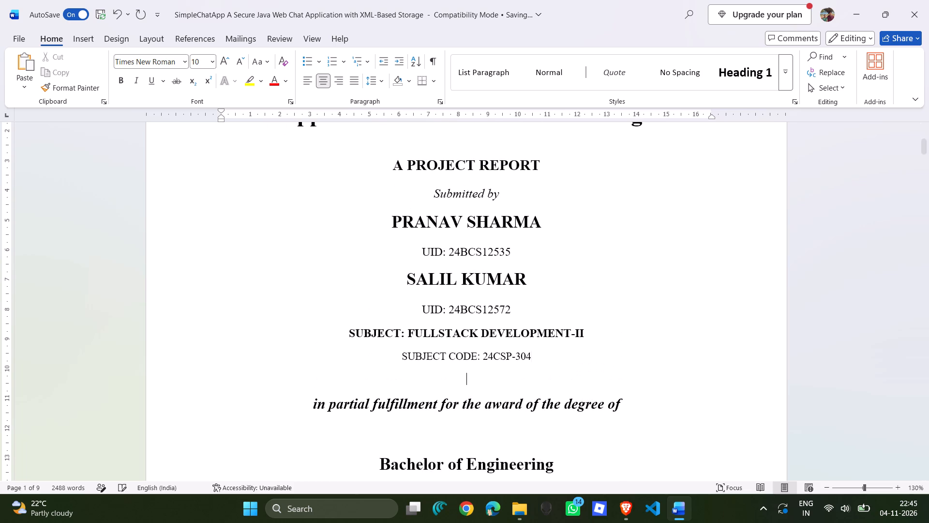
Save a copy of the report to the Desktop folder as a Word document named FULLSTACK PROJECT REPORT.
scroll(588, 348, "down", 7)
scroll(579, 297, "down", 15)
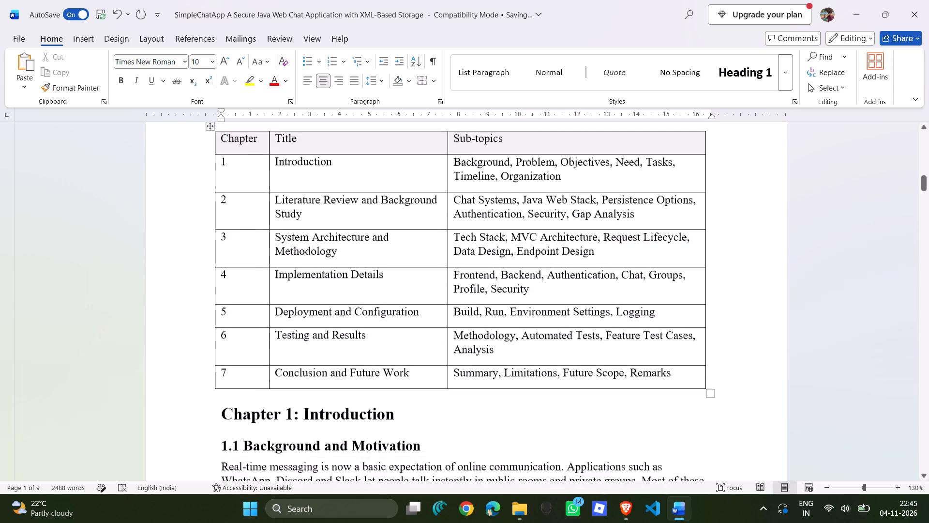
scroll(585, 278, "down", 20)
scroll(585, 278, "down", 14)
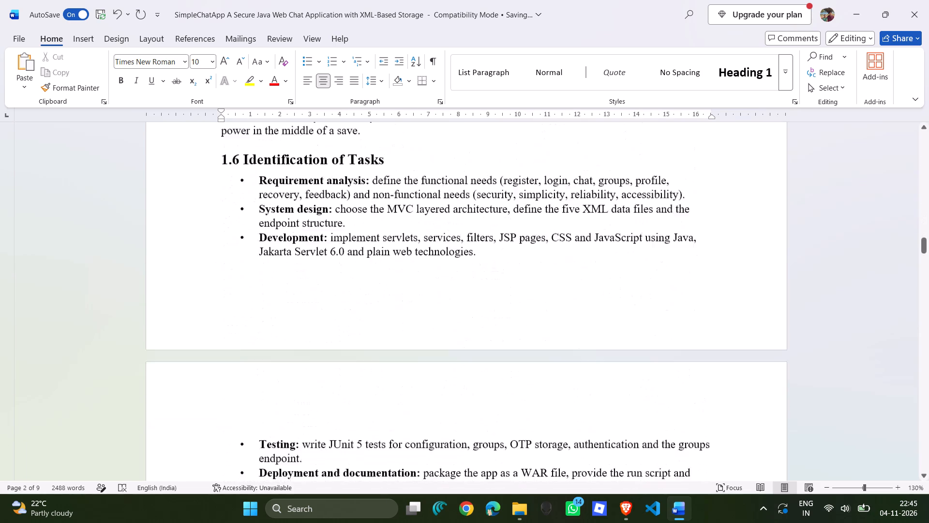
scroll(628, 244, "down", 17)
scroll(688, 256, "down", 4)
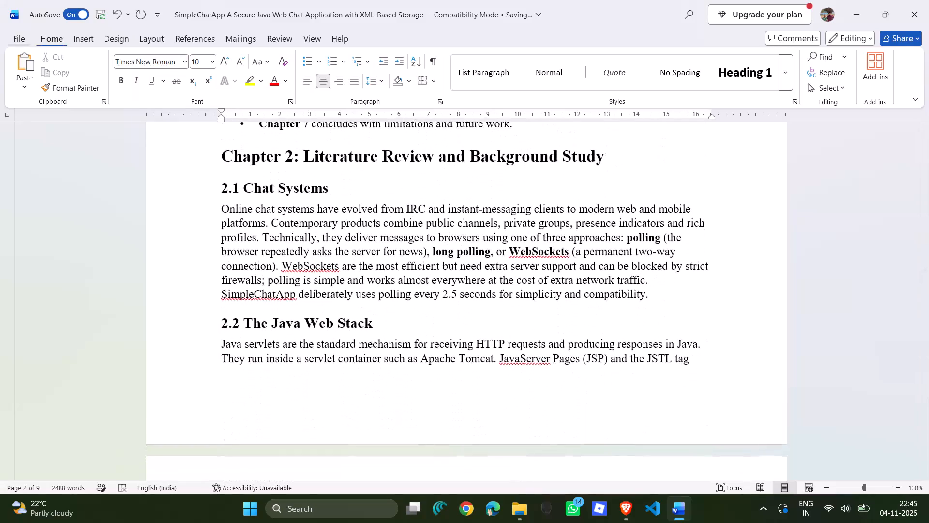
left_click(19, 37)
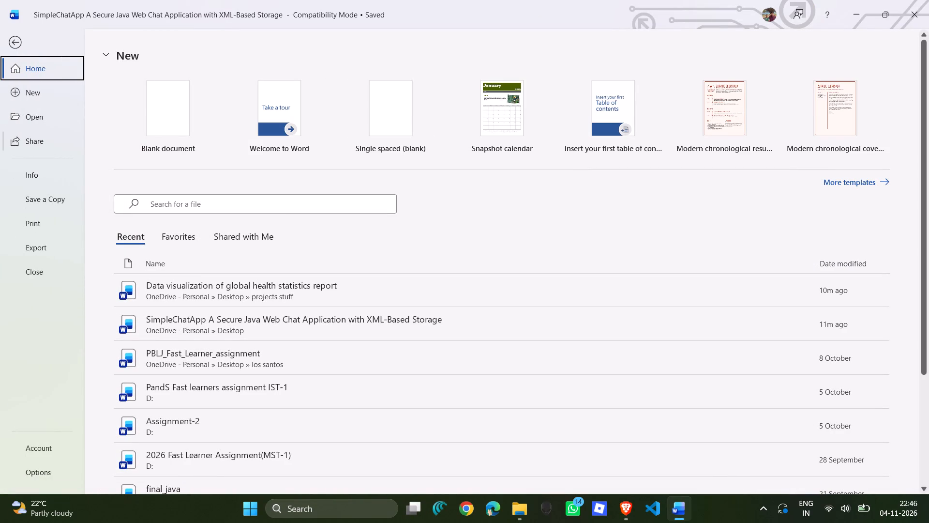
left_click(13, 45)
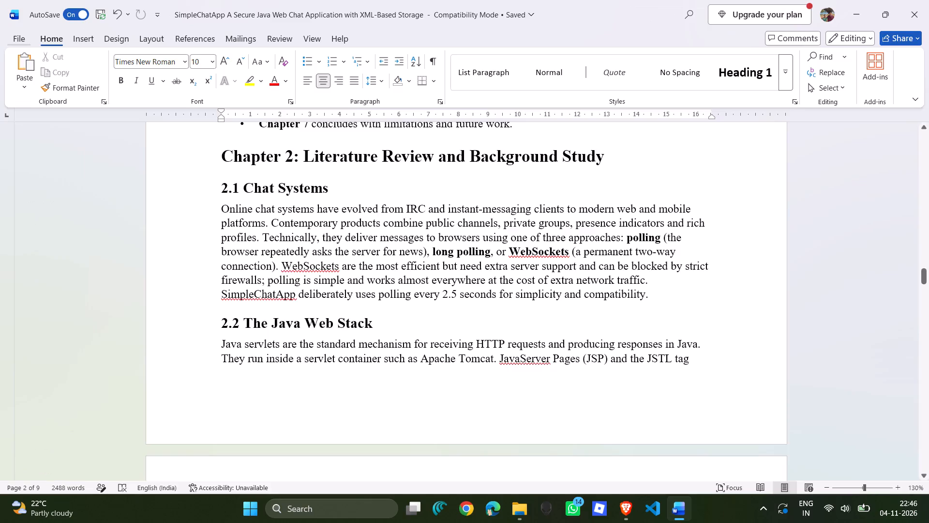
left_click(14, 38)
left_click(50, 201)
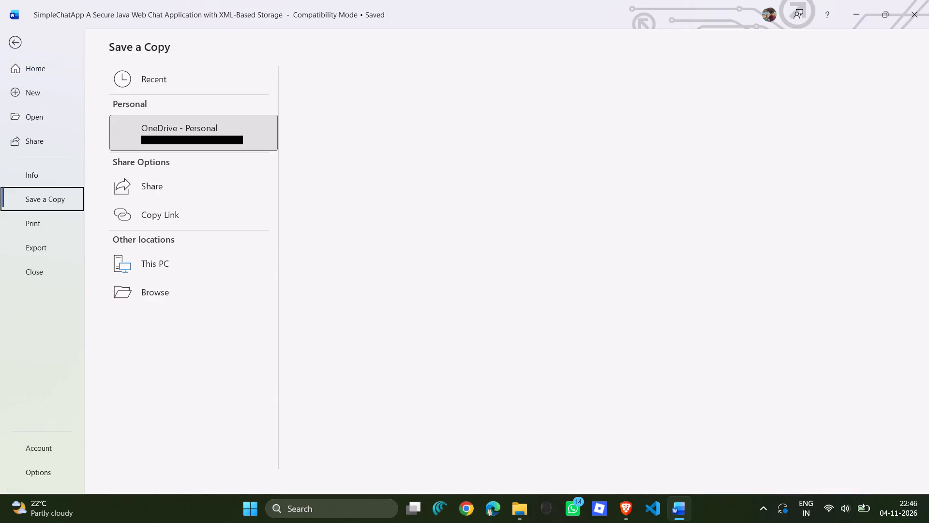
left_click(183, 265)
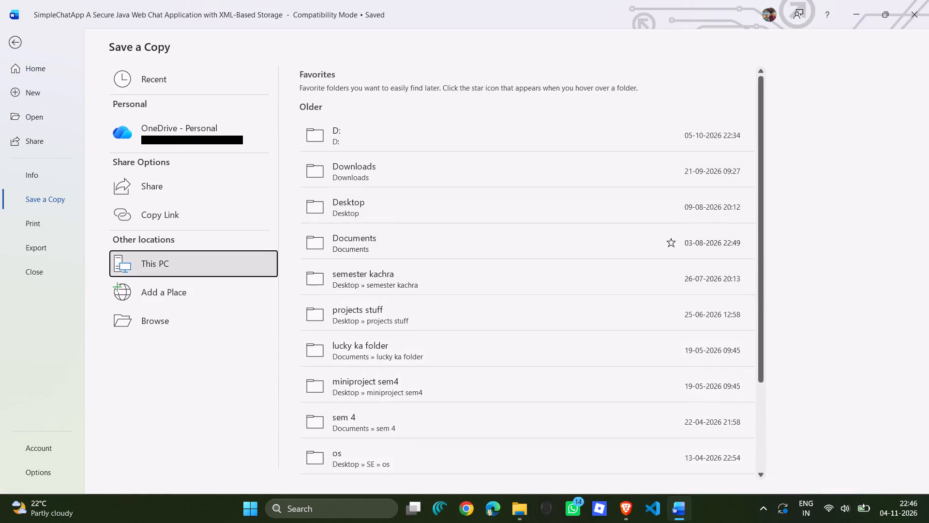
left_click(419, 199)
type("FULLT")
key("BackSpace")
type("STACK PROJECT REP")
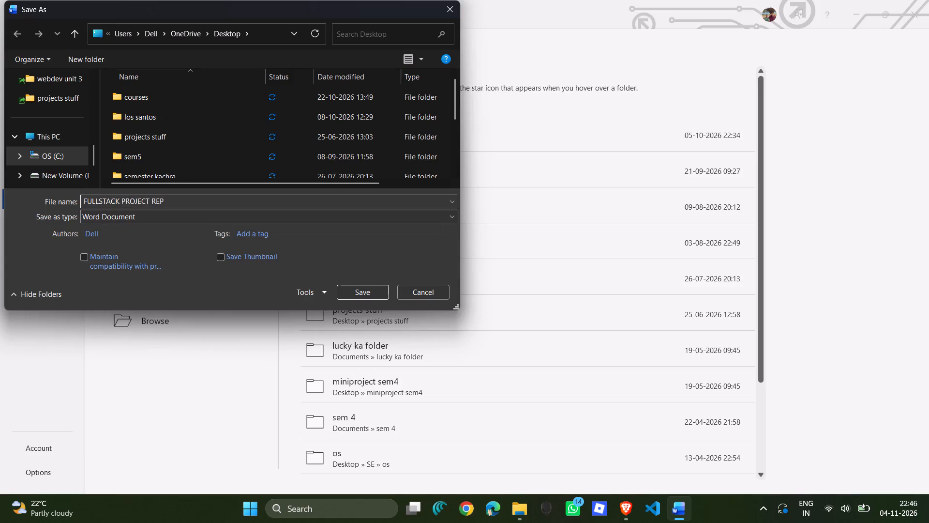
type("ORT")
left_click(366, 294)
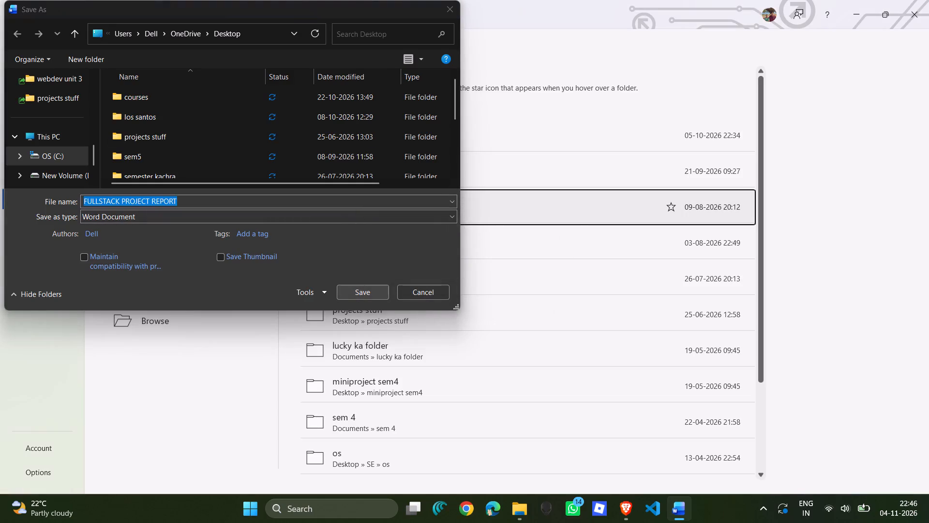
Look through the saved copy from the cover page to the Technology Stack table in Chapter 3, checking layout and alignment.
scroll(320, 231, "up", 14)
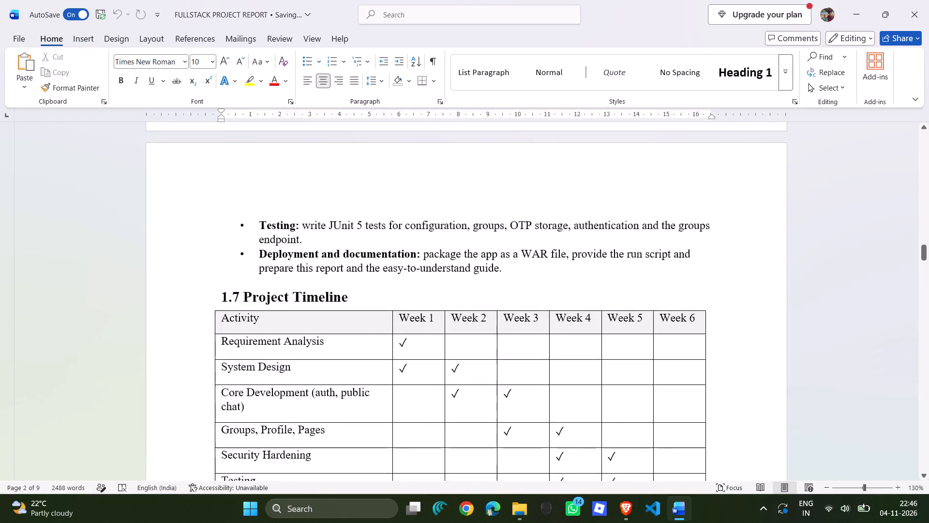
left_click_drag(928, 257, 928, 90)
scroll(545, 290, "down", 3)
scroll(543, 289, "up", 3)
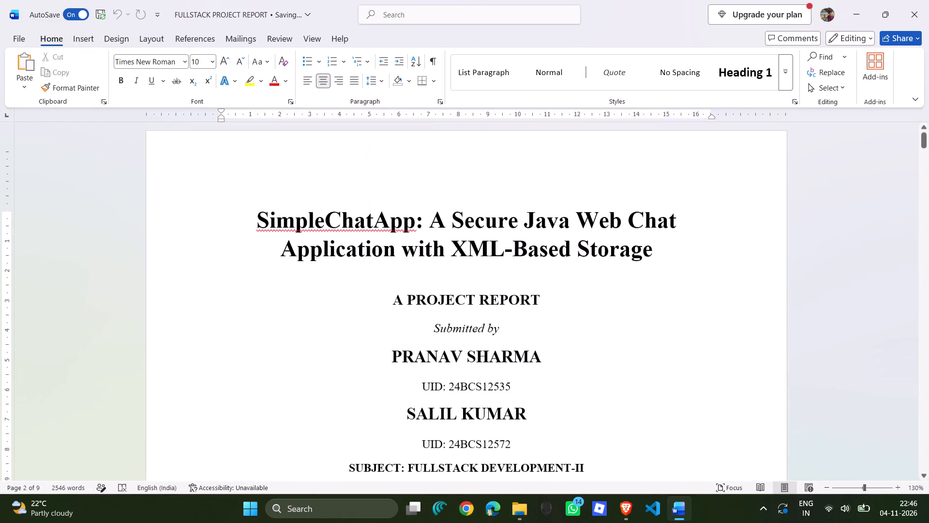
scroll(418, 243, "down", 2)
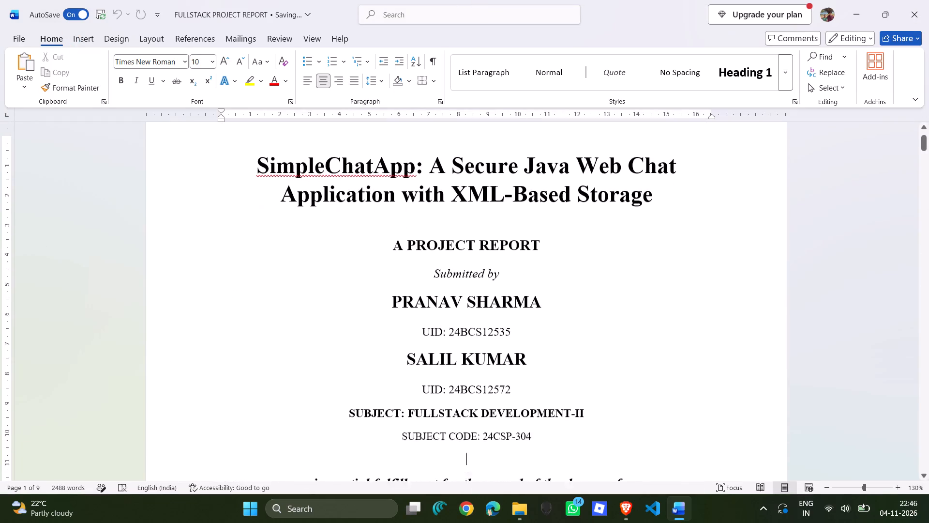
scroll(419, 243, "down", 1)
scroll(530, 261, "down", 2)
scroll(523, 261, "up", 3)
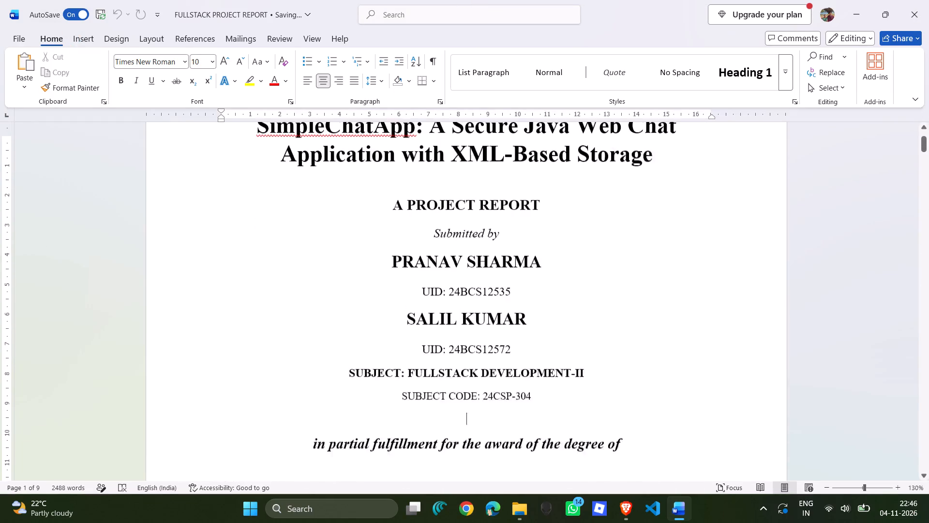
scroll(343, 230, "down", 13)
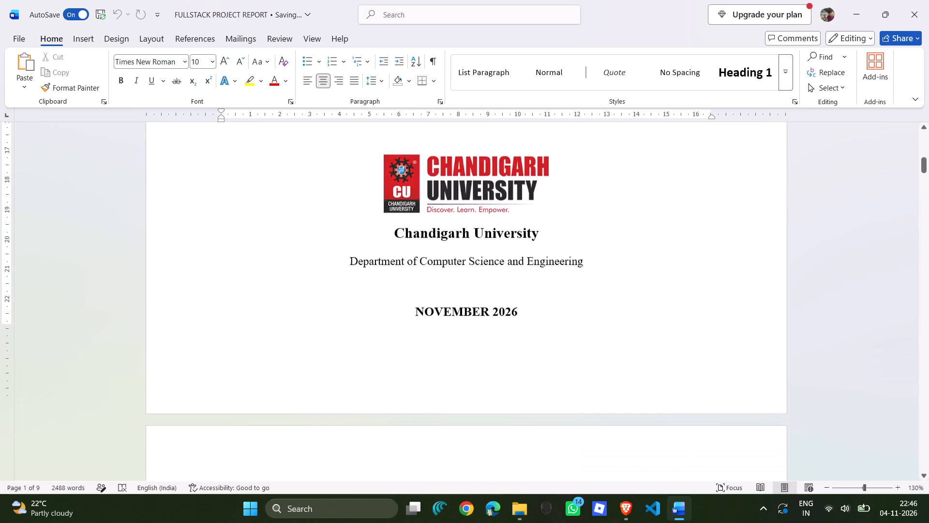
scroll(334, 248, "down", 4)
scroll(332, 247, "down", 20)
scroll(332, 247, "down", 10)
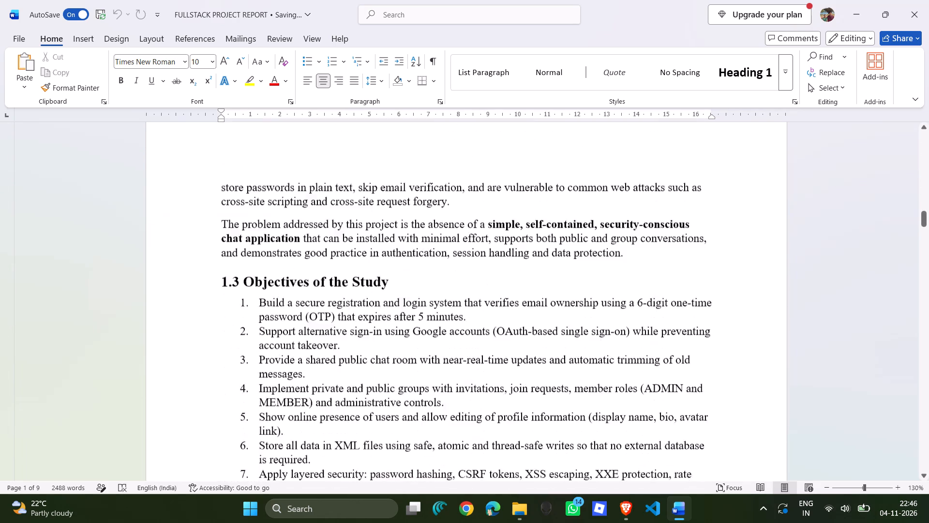
scroll(344, 237, "down", 20)
scroll(344, 237, "down", 20)
scroll(344, 237, "down", 2)
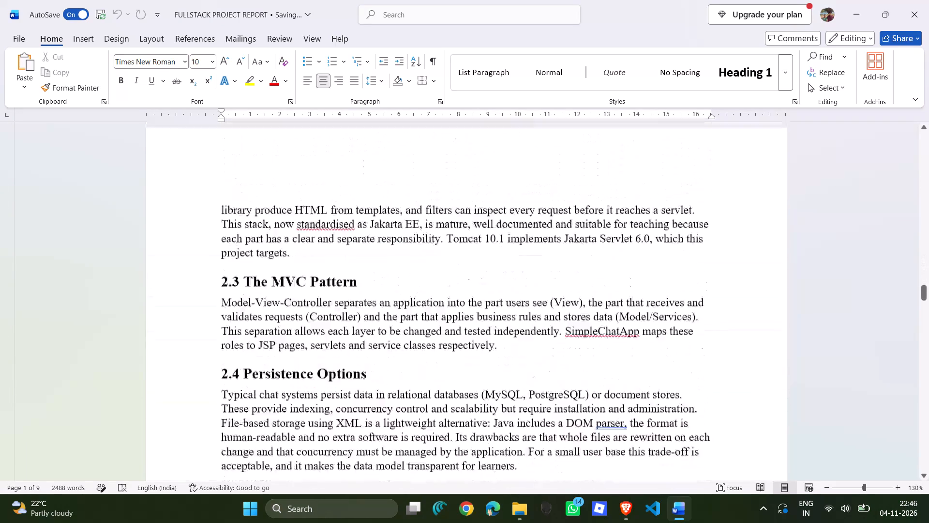
scroll(342, 250, "down", 20)
scroll(342, 250, "down", 18)
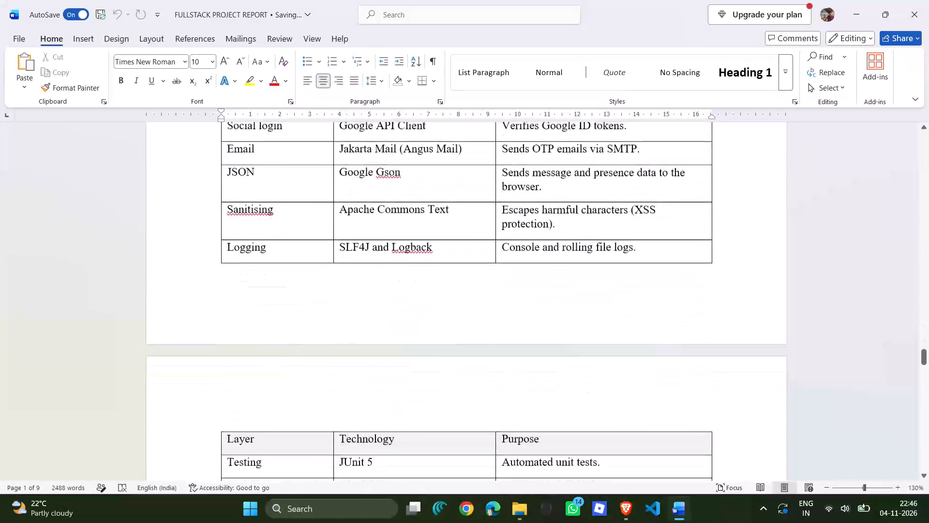
scroll(344, 250, "up", 16)
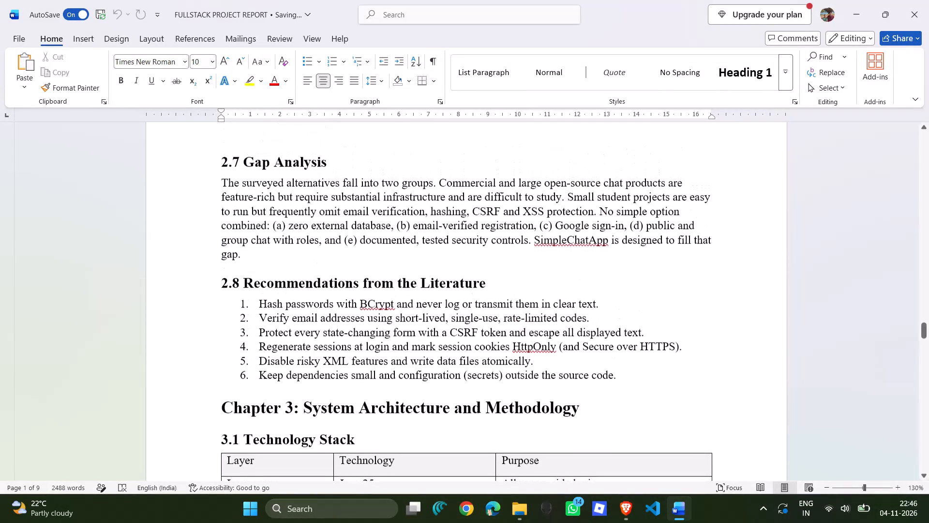
Justify the text of the entire document.
left_click(382, 83)
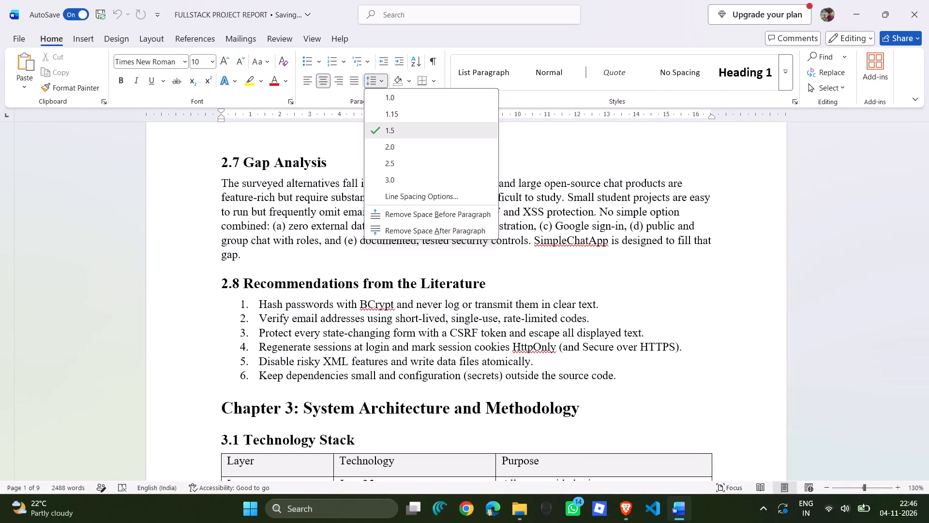
left_click(398, 271)
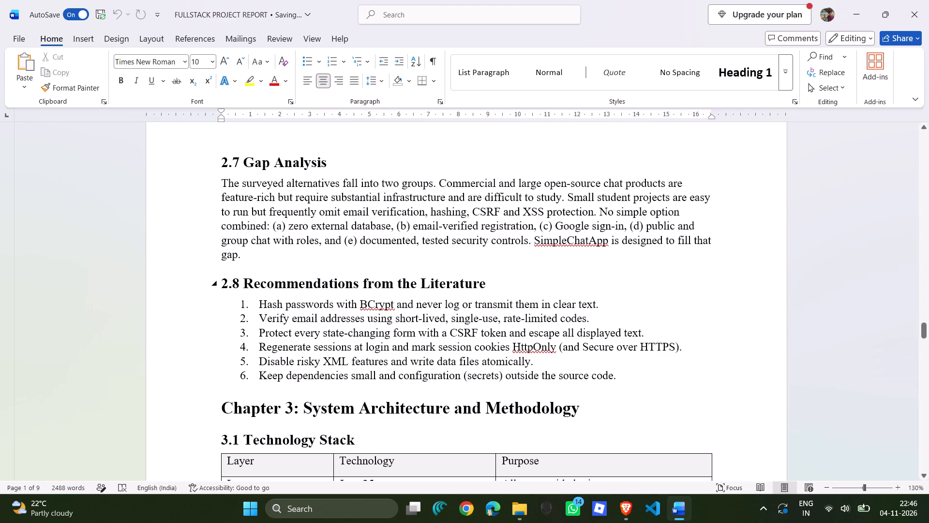
key("ctrl+a")
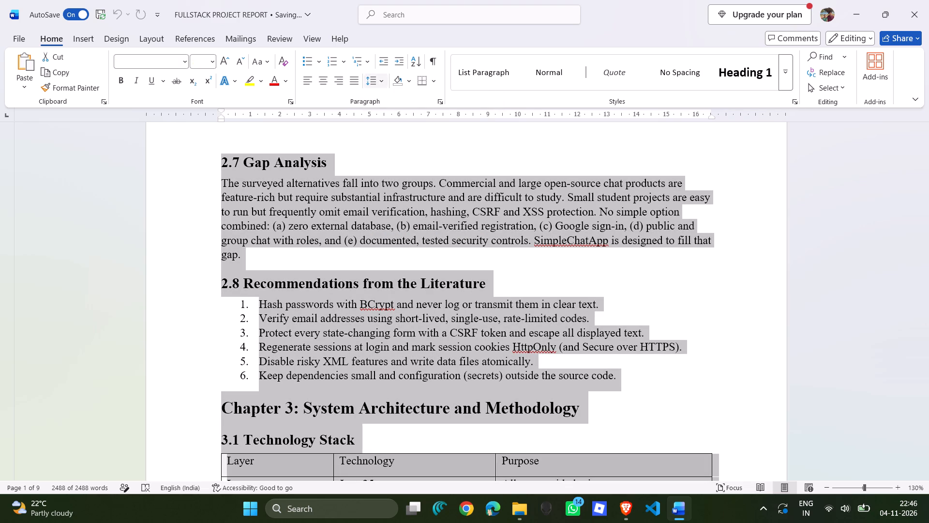
left_click(369, 84)
left_click(389, 80)
left_click(356, 81)
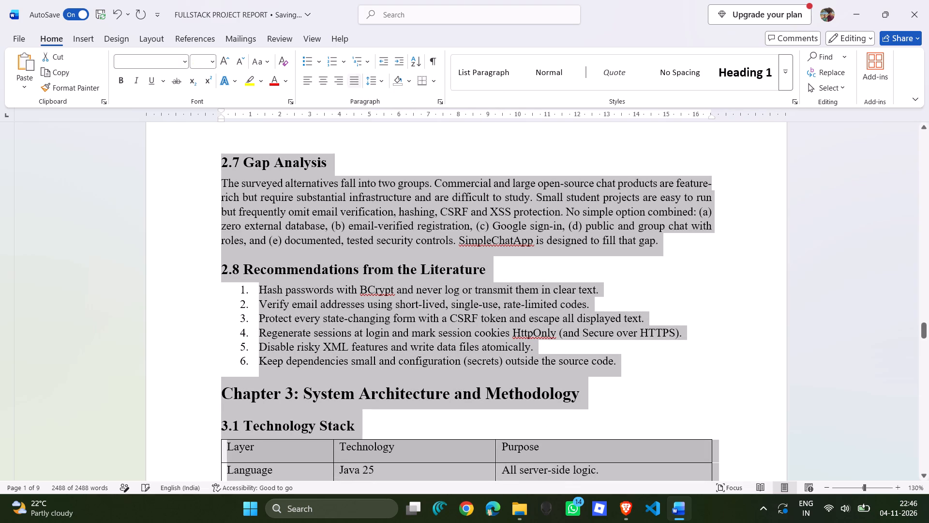
left_click(413, 194)
Center all cover page content, from the report title through the university logo down to NOVEMBER 2026.
scroll(529, 260, "up", 20)
scroll(529, 260, "up", 2)
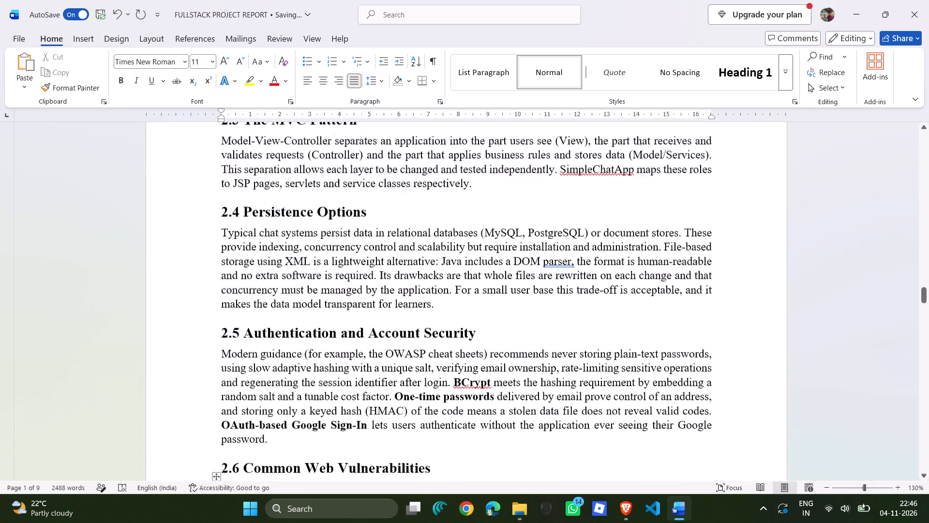
scroll(532, 260, "up", 1)
left_click_drag(928, 236, 928, 127)
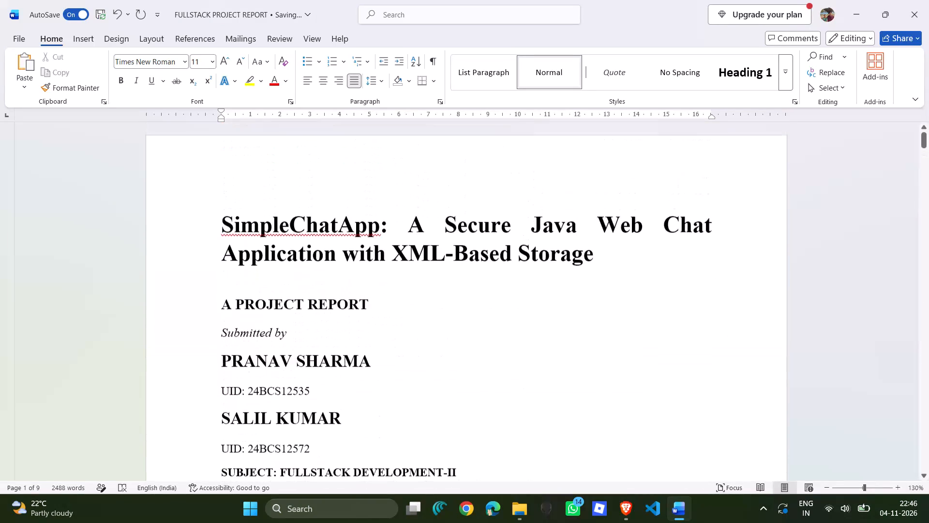
scroll(731, 233, "up", 2)
scroll(290, 234, "down", 3)
scroll(276, 194, "up", 2)
left_click_drag(222, 165, 541, 324)
scroll(541, 324, "down", 9)
left_click_drag(541, 324, 357, 405)
scroll(539, 306, "down", 2)
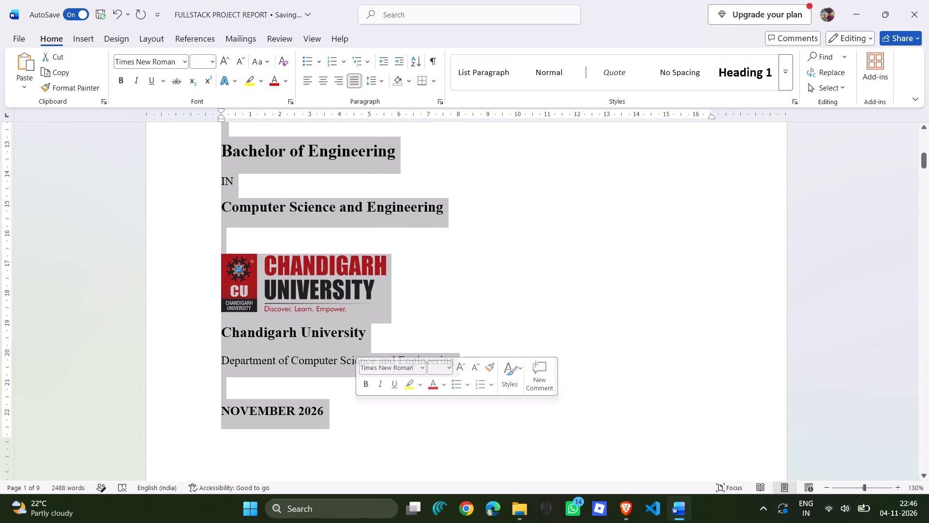
left_click(321, 82)
left_click(474, 227)
Review the alignment of text and tables from the cover page through section 3.4 Package Organisation.
scroll(586, 276, "up", 6)
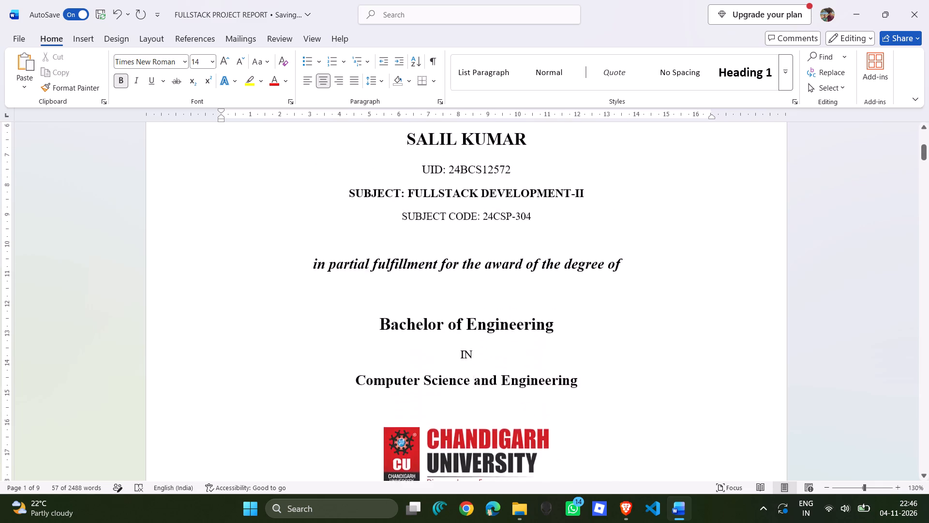
scroll(593, 275, "up", 7)
scroll(594, 277, "down", 20)
scroll(594, 277, "down", 4)
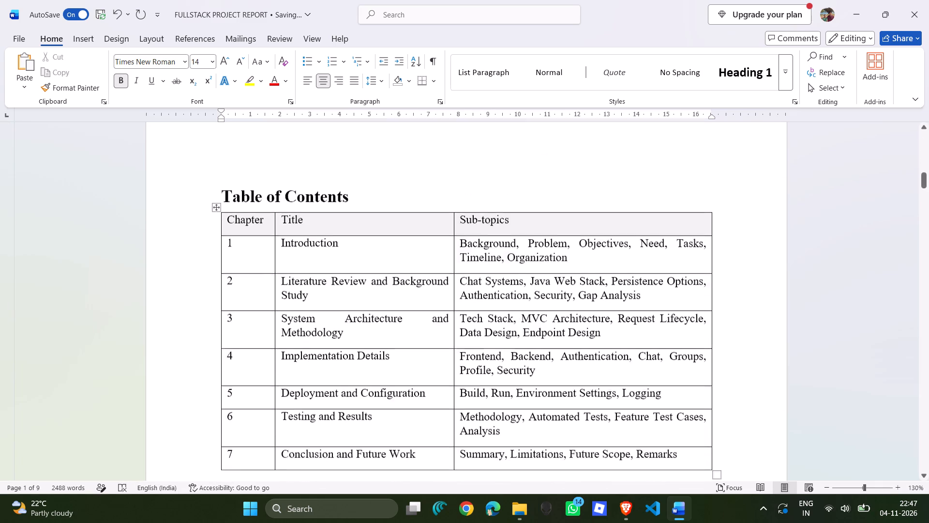
scroll(575, 279, "down", 9)
scroll(571, 274, "up", 10)
scroll(568, 269, "down", 6)
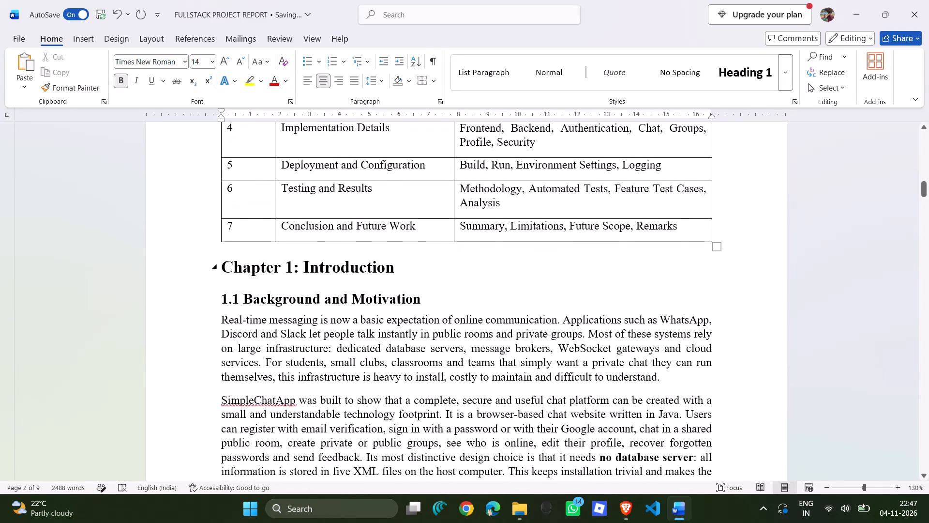
scroll(576, 269, "down", 16)
scroll(574, 270, "down", 7)
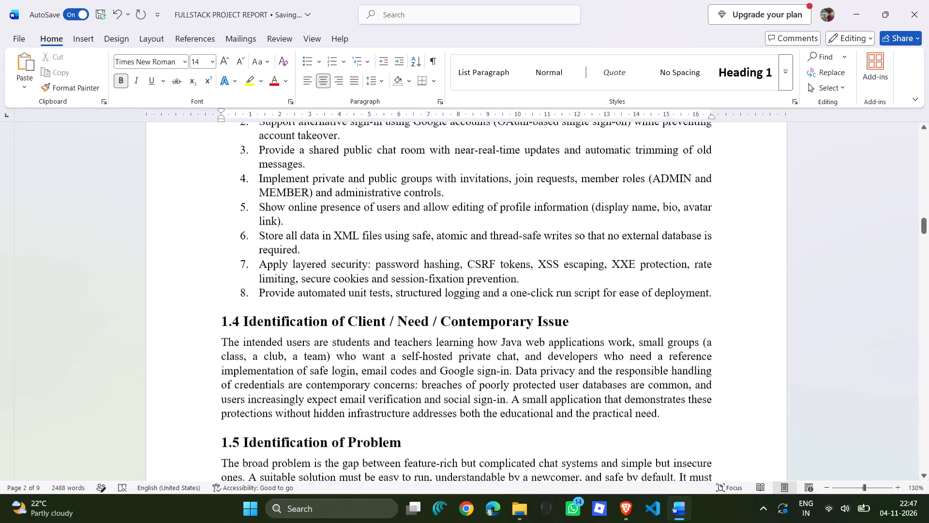
scroll(574, 271, "down", 20)
scroll(574, 271, "down", 18)
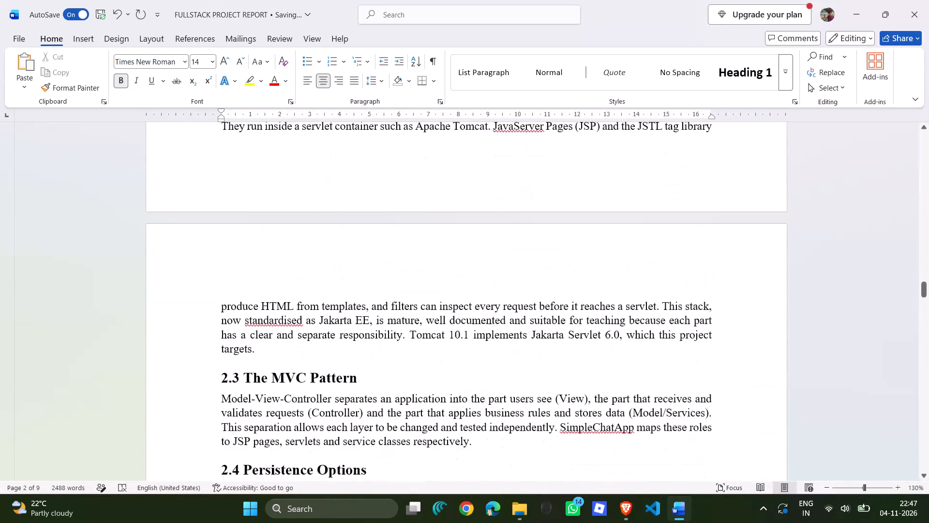
scroll(573, 271, "down", 20)
scroll(581, 264, "down", 14)
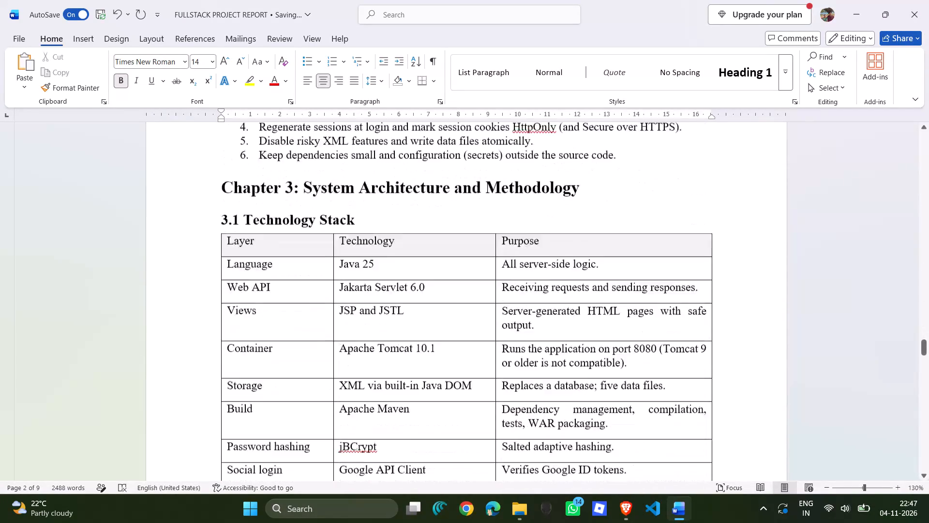
scroll(589, 270, "down", 20)
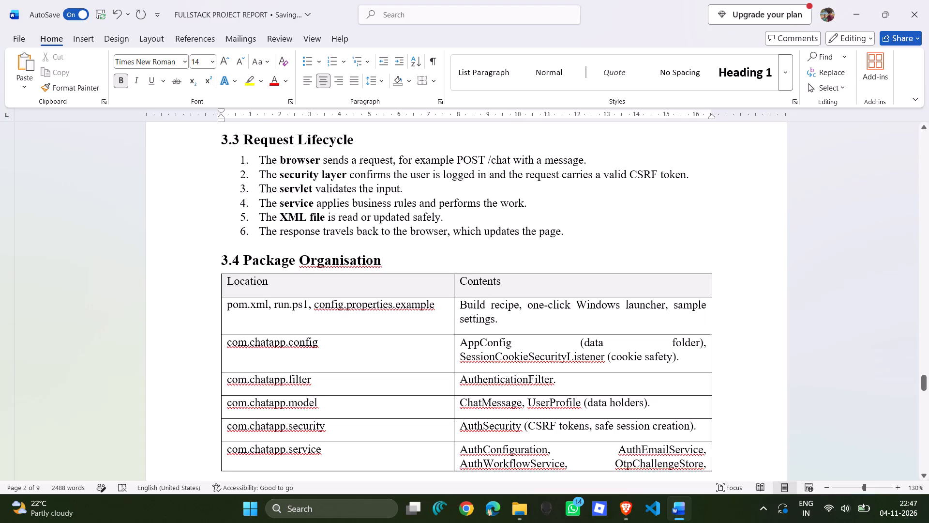
Save a copy of the report as a Word Document named FULLSTACK PROJECT REPORT in the Desktop folder, replacing the existing file.
left_click(14, 43)
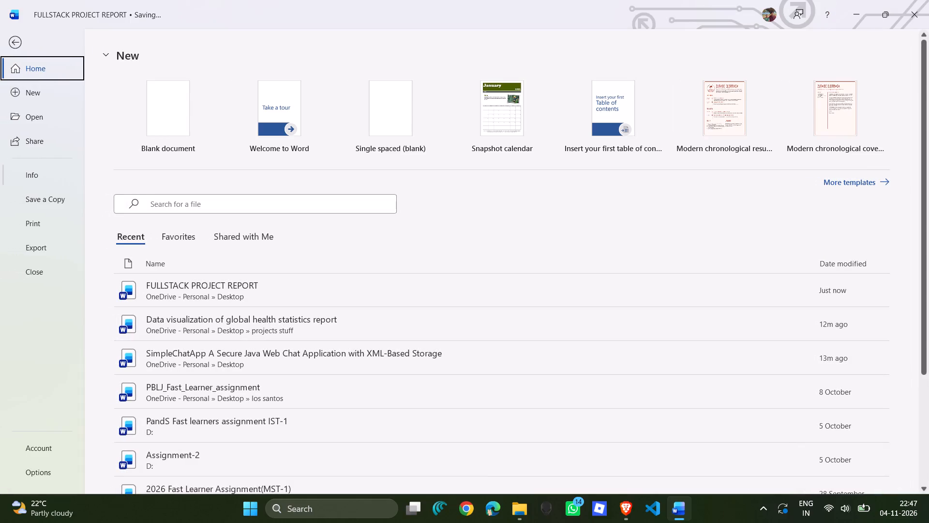
left_click(49, 197)
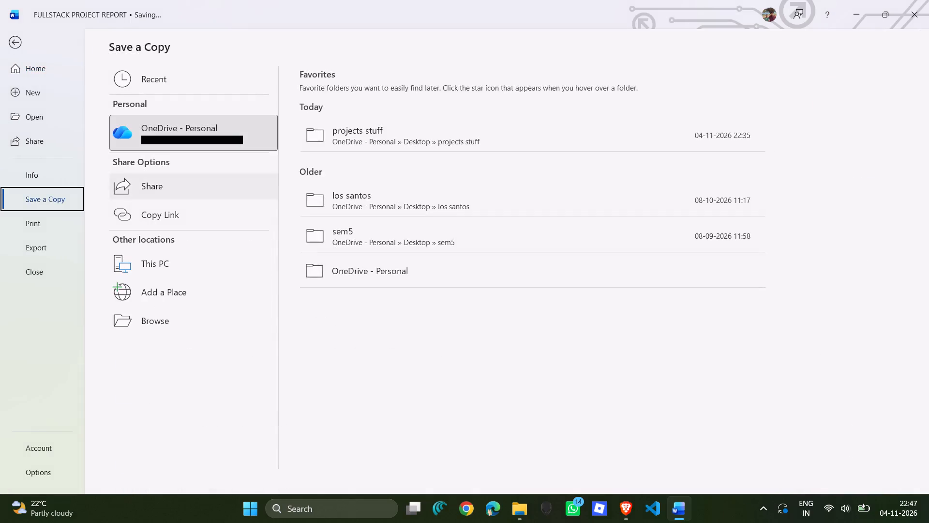
left_click(192, 272)
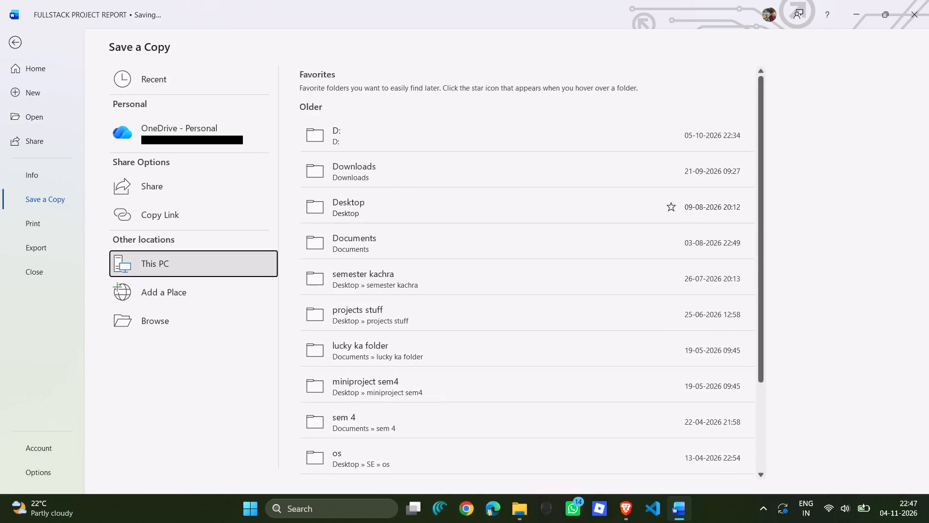
left_click(376, 206)
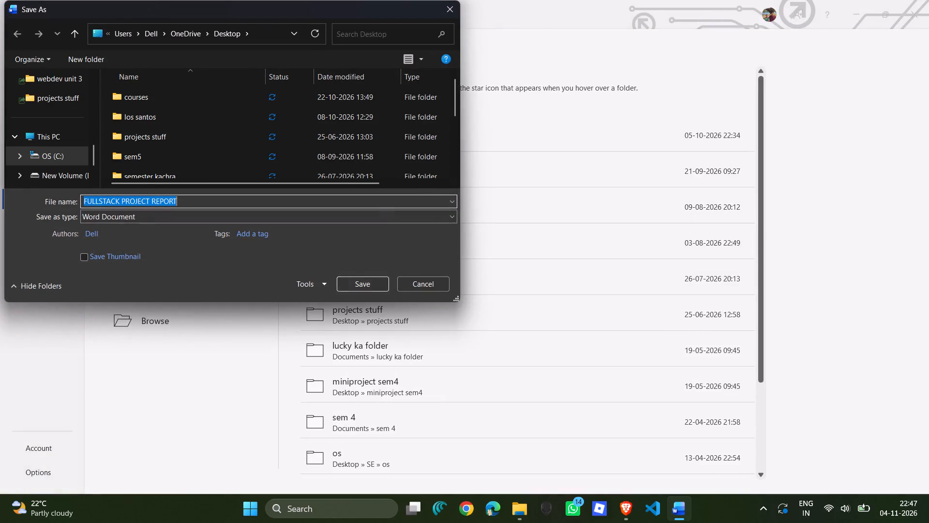
left_click(360, 285)
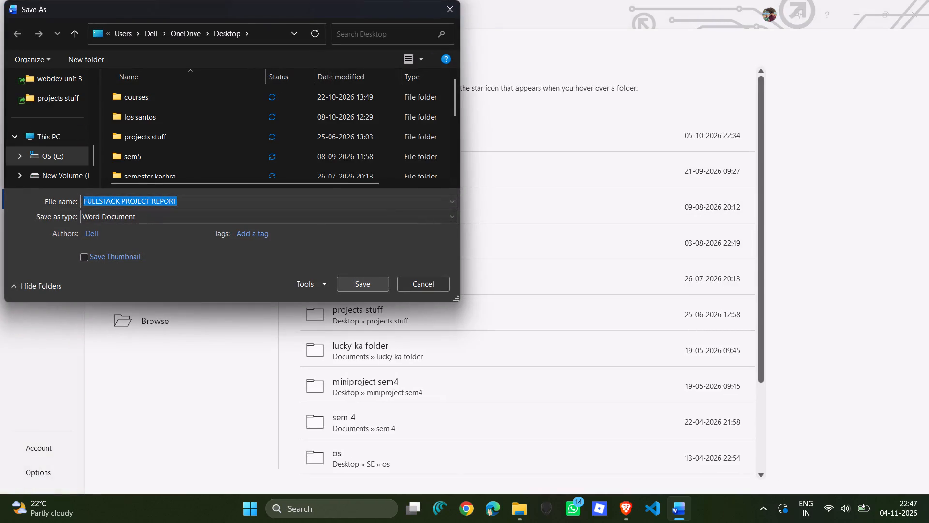
left_click(366, 278)
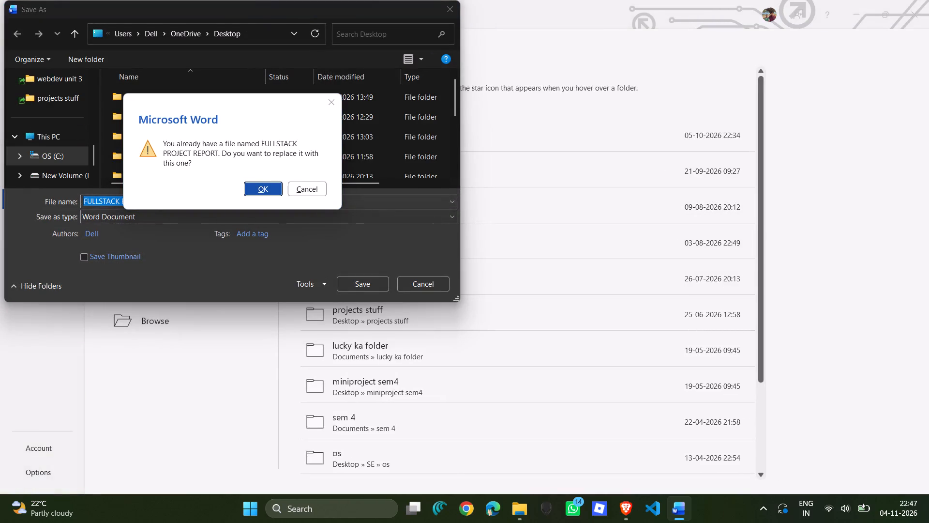
left_click(267, 191)
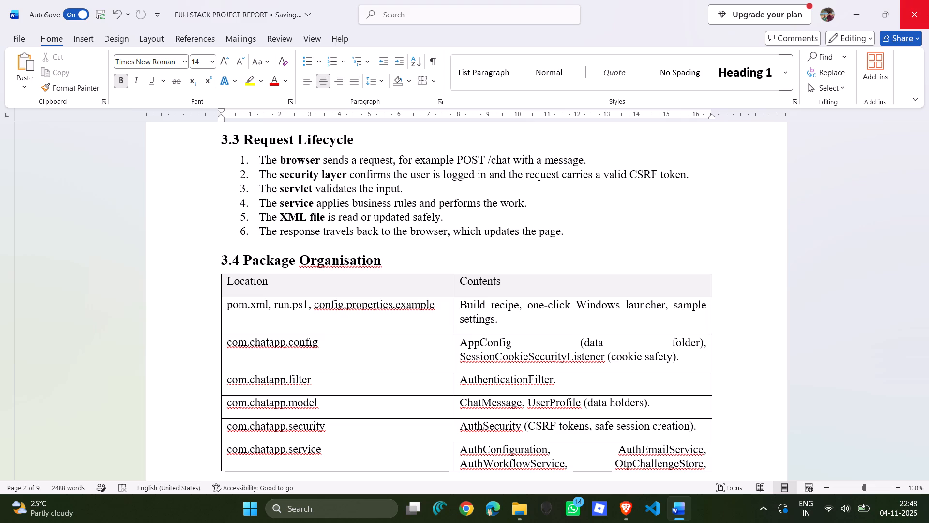
Clear the way to the desktop by minimizing the report and closing the browser and the projects stuff folder window.
left_click(857, 0)
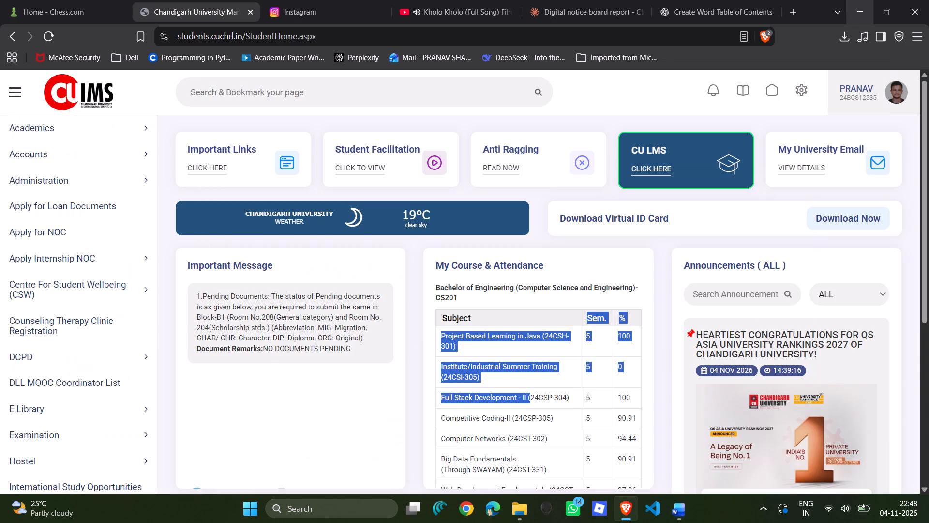
left_click(928, 16)
left_click(921, 0)
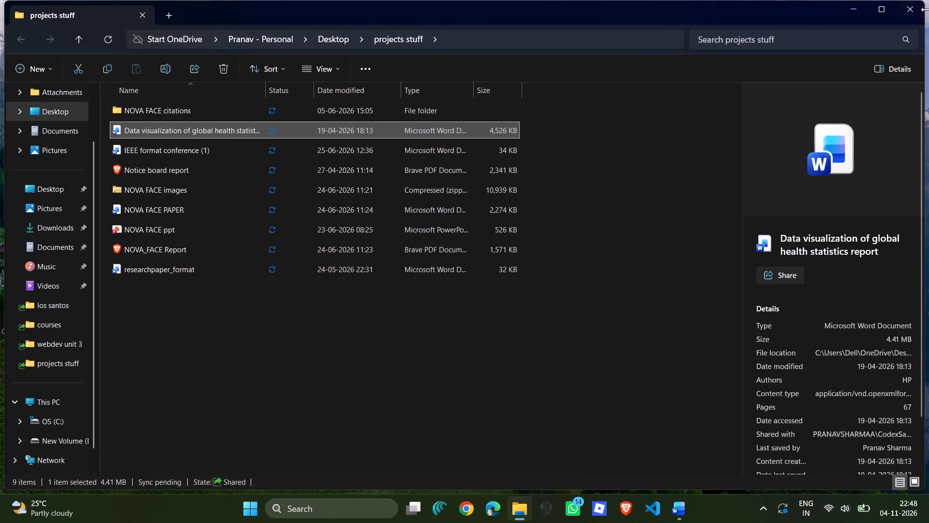
left_click(925, 10)
left_click(921, 11)
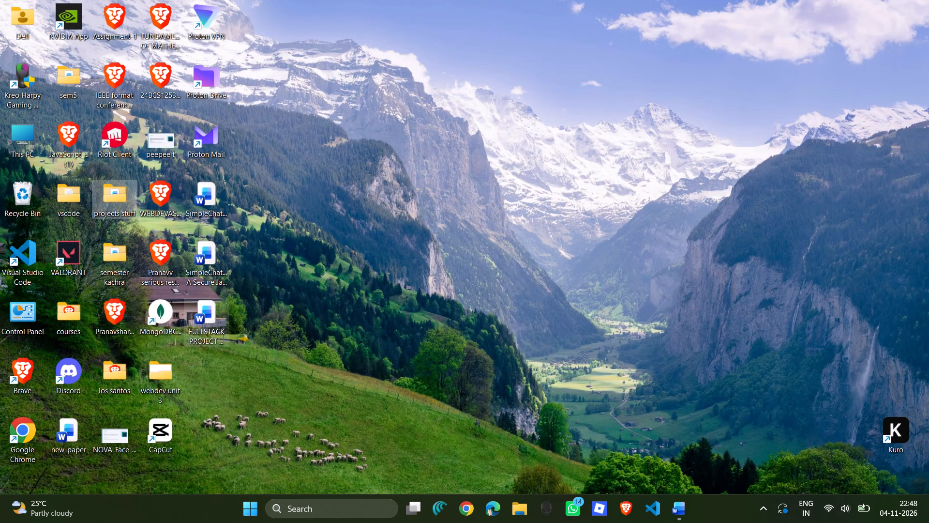
Bring up the FULLSTACK PROJECT REPORT document from the desktop and close it.
double_click(203, 307)
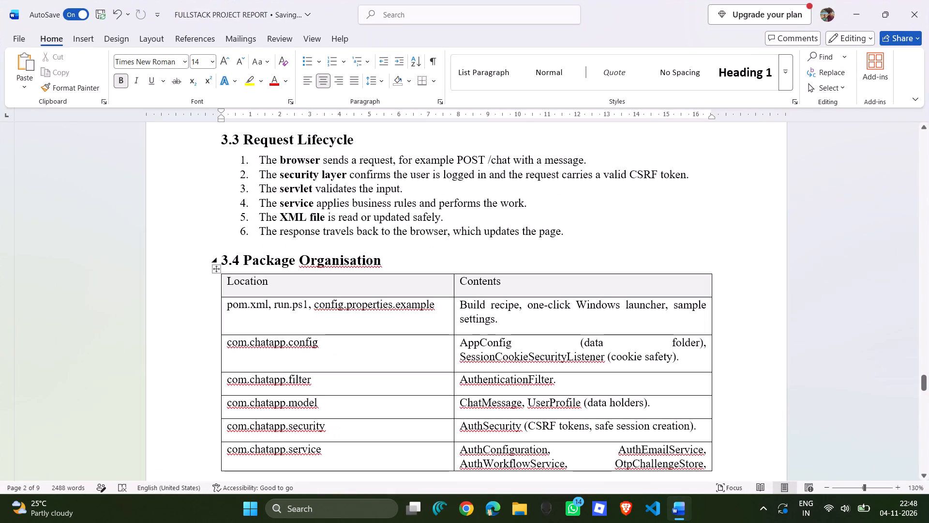
left_click(928, 0)
Reopen FULLSTACK PROJECT REPORT from the desktop, check it from the cover page through section 1.6 Identification of Tasks, and close it.
double_click(220, 313)
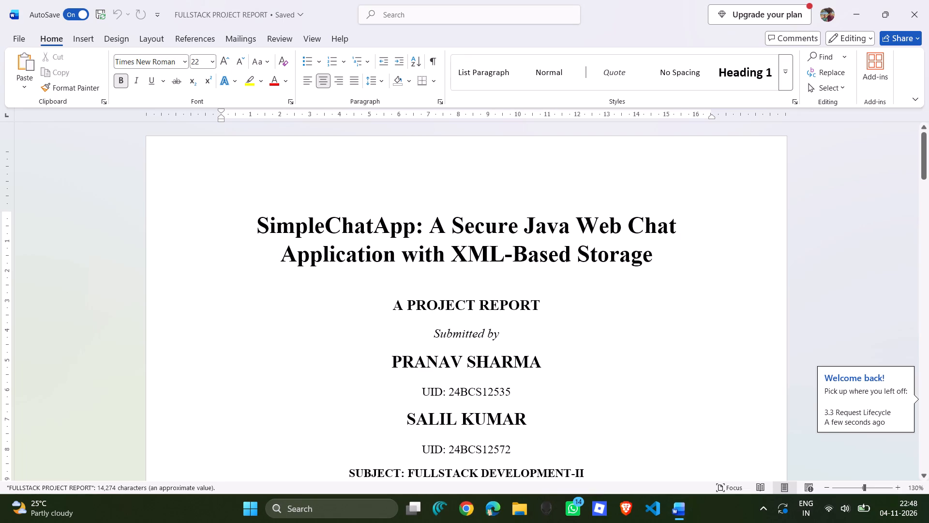
scroll(383, 102, "down", 1)
scroll(412, 184, "down", 6)
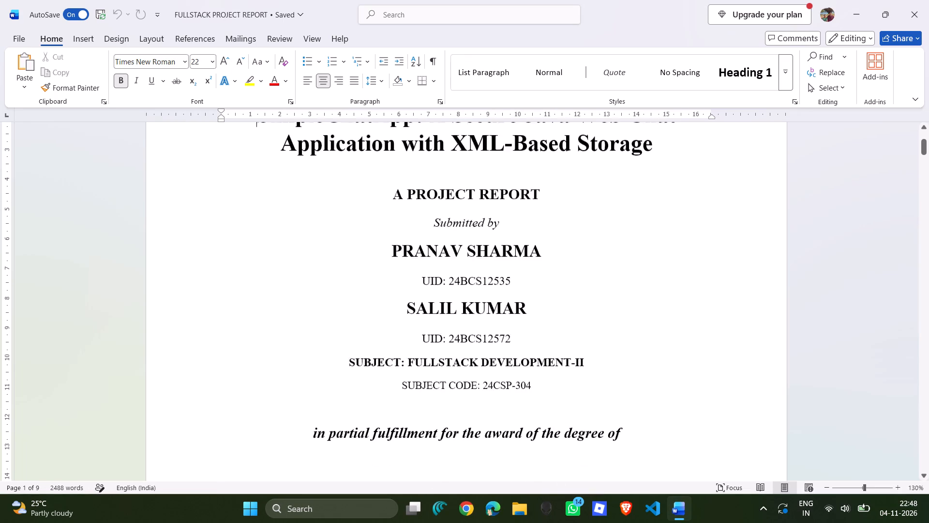
scroll(430, 205, "down", 20)
scroll(436, 215, "down", 9)
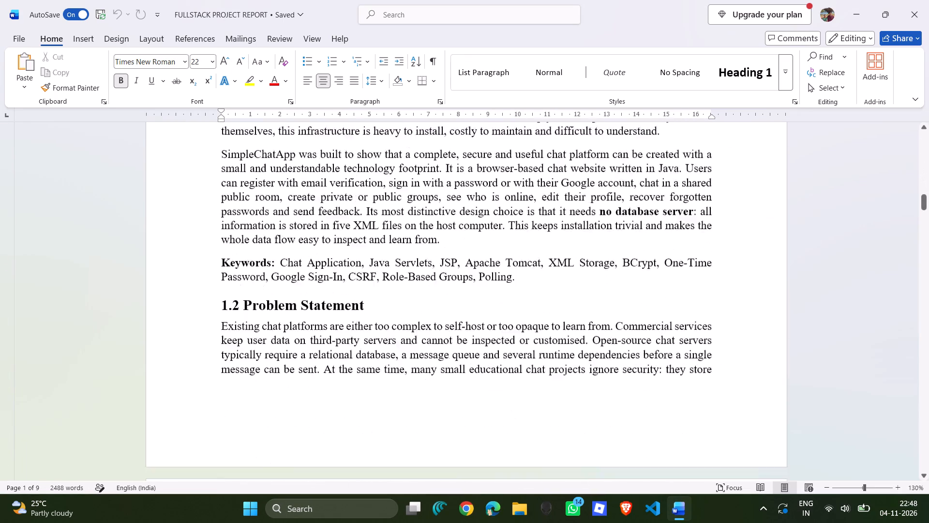
scroll(436, 215, "down", 20)
scroll(436, 215, "down", 4)
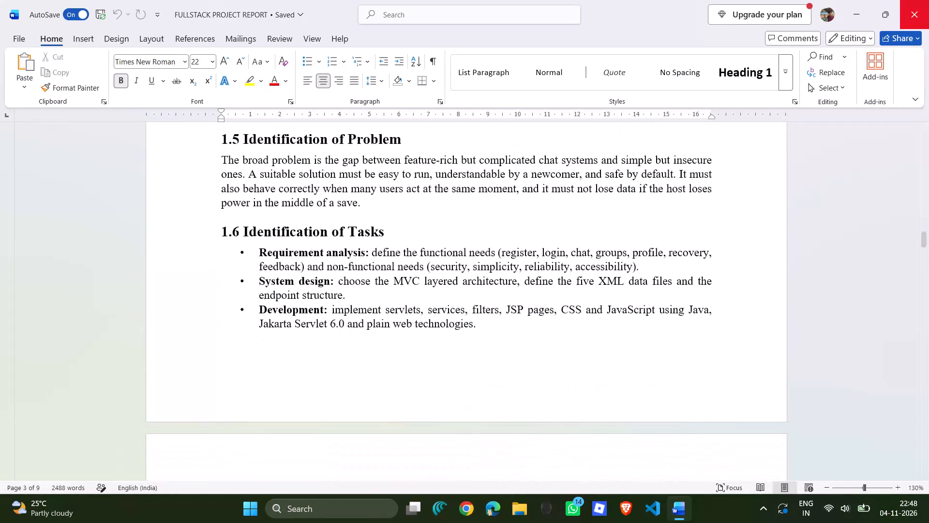
left_click(927, 0)
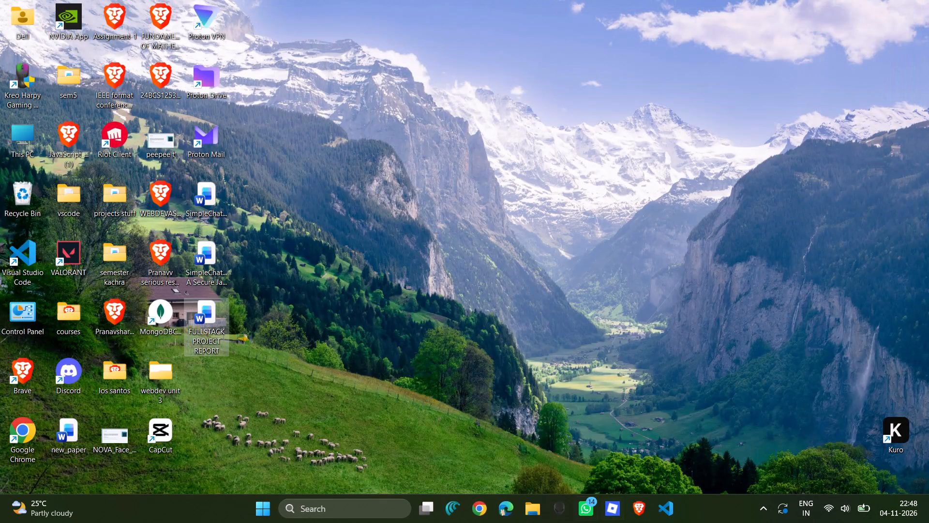